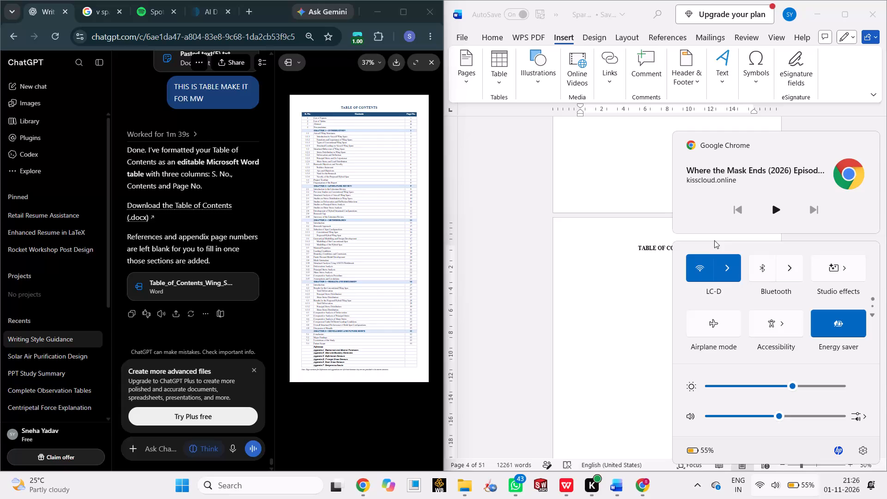
Download the Table of Contents Word file from the ChatGPT conversation and open Table_of_Contents_Wing_Spar_Report (1).docx.
click(598, 152)
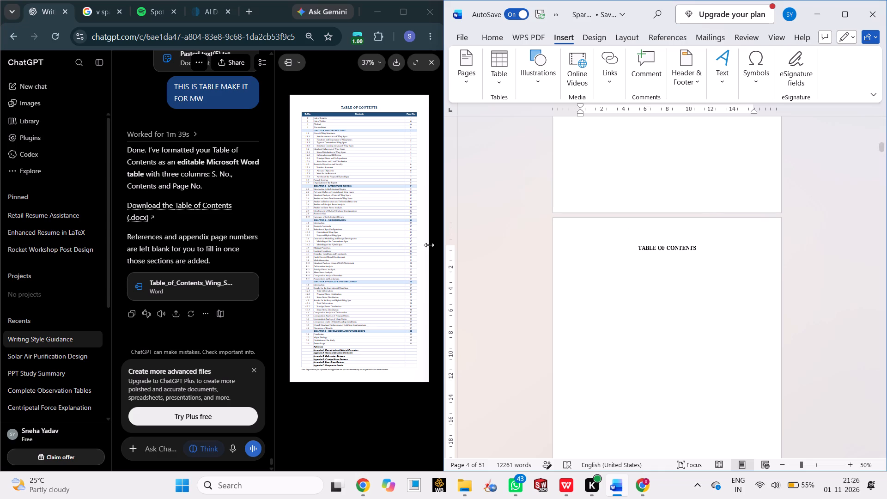
click(256, 368)
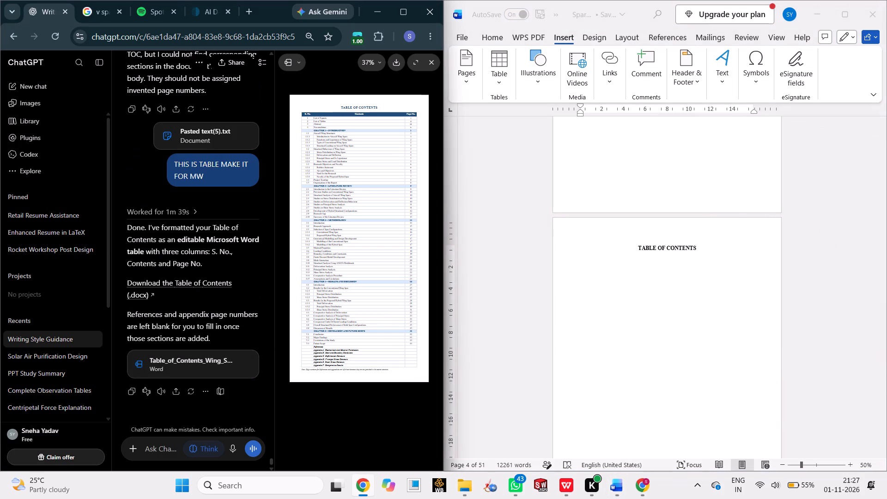
scroll(255, 309, down, 1)
click(397, 56)
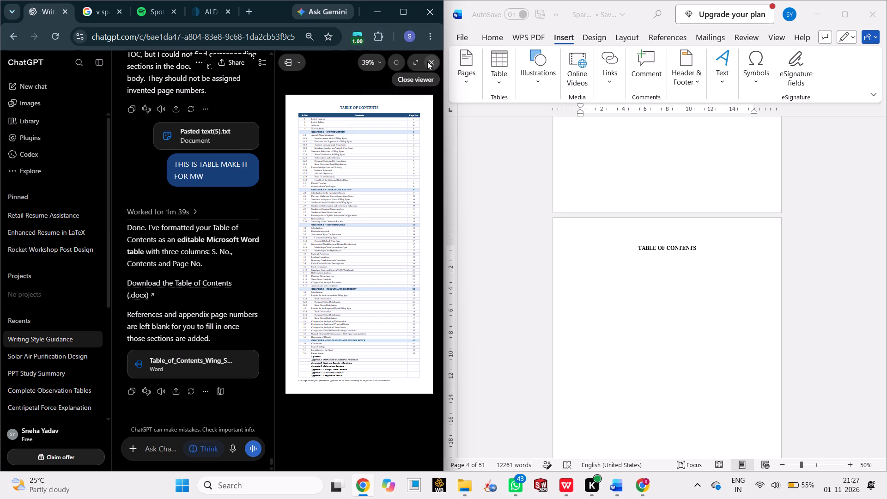
click(400, 58)
click(389, 43)
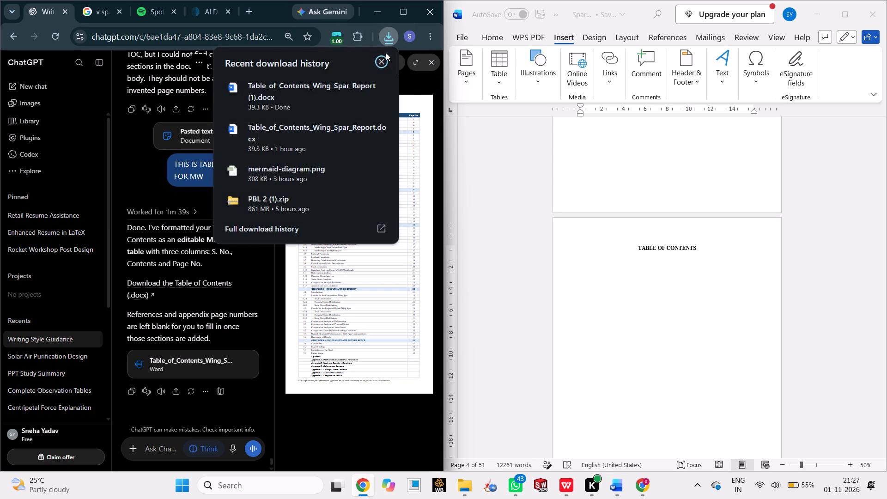
triple_click(352, 79)
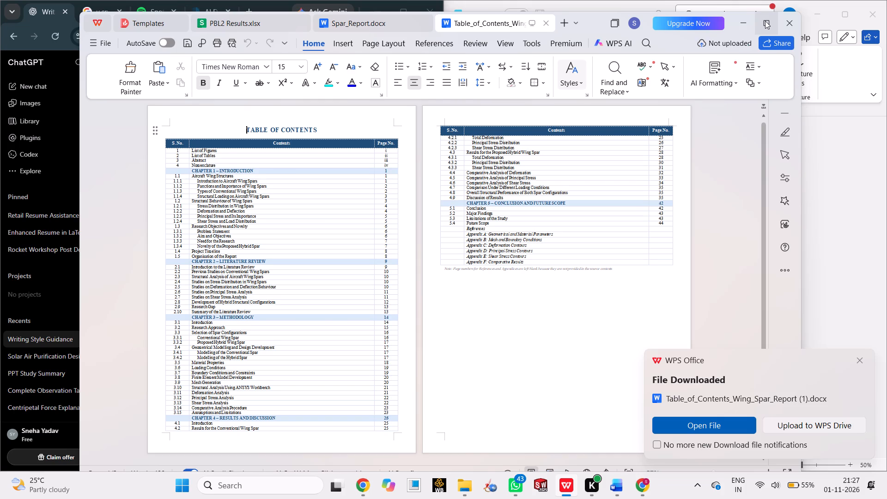
Arrange the downloaded contents document side by side with the Spar report and dismiss the download notification.
click(723, 82)
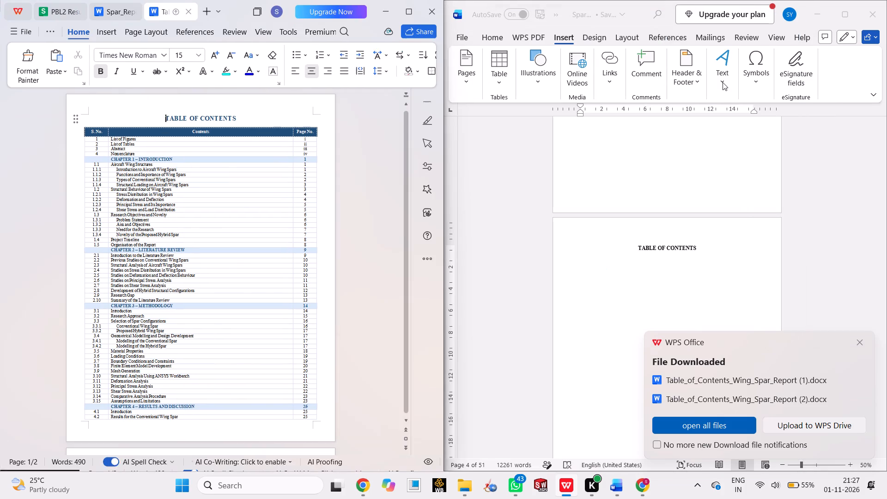
scroll(655, 240, down, 2)
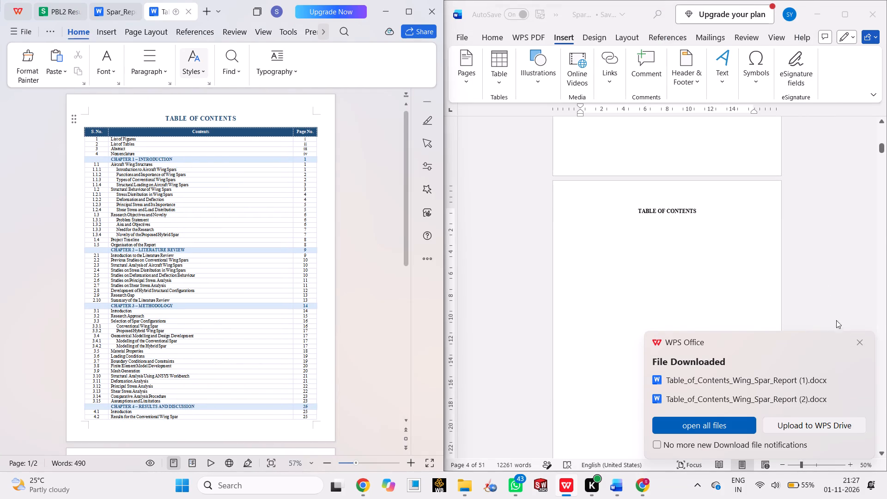
click(854, 340)
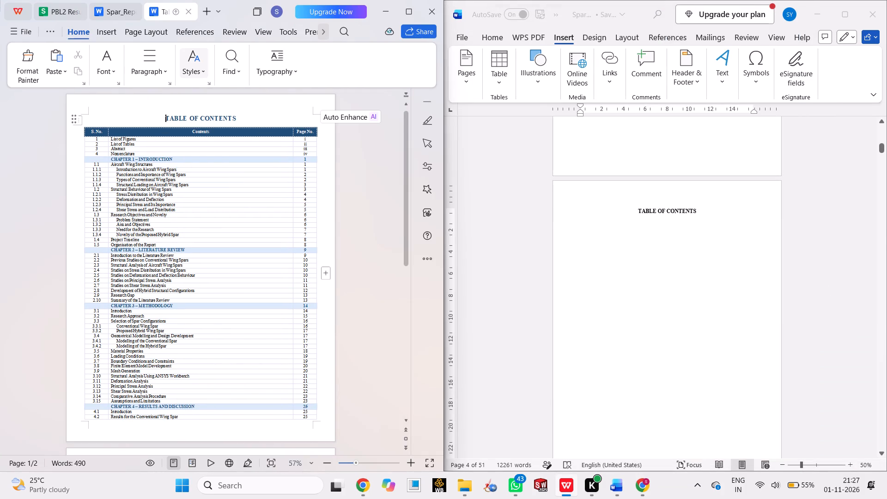
Copy the contents table from the header row through 5.4 Future Scope and paste it below the report's TABLE OF CONTENTS heading.
scroll(237, 265, down, 2)
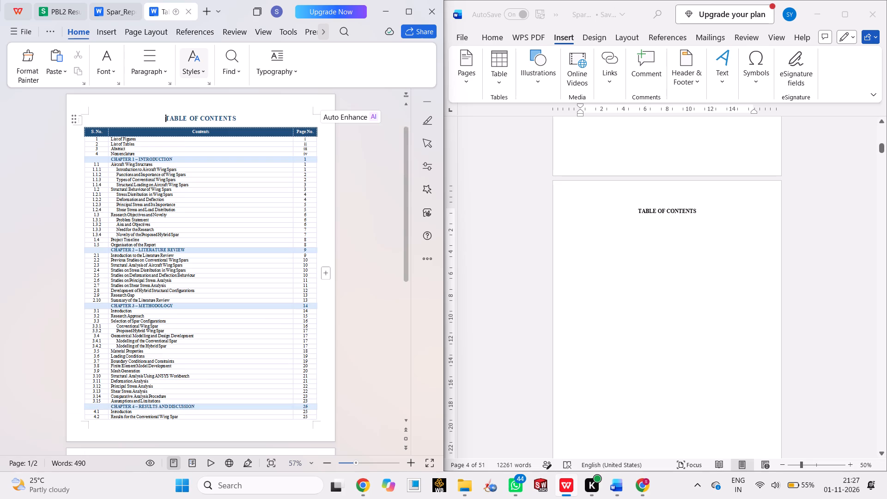
scroll(235, 271, down, 6)
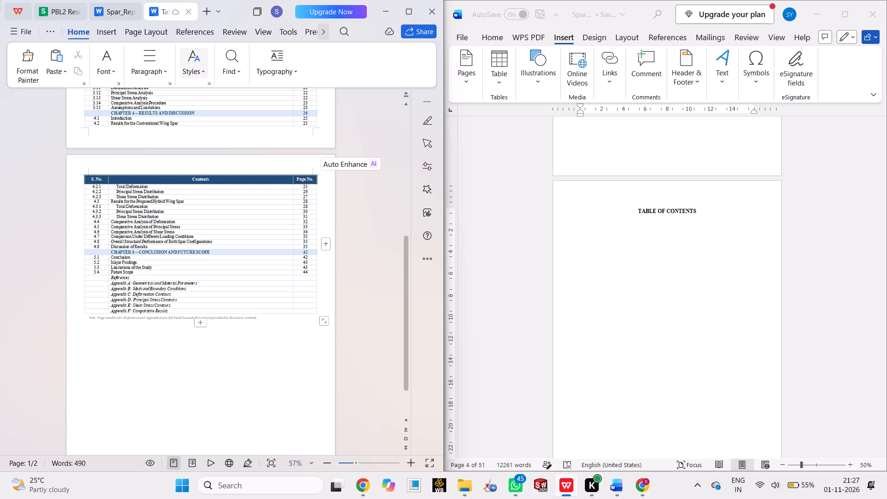
drag(310, 272, 309, 272)
drag(309, 272, 255, 261)
scroll(255, 261, up, 10)
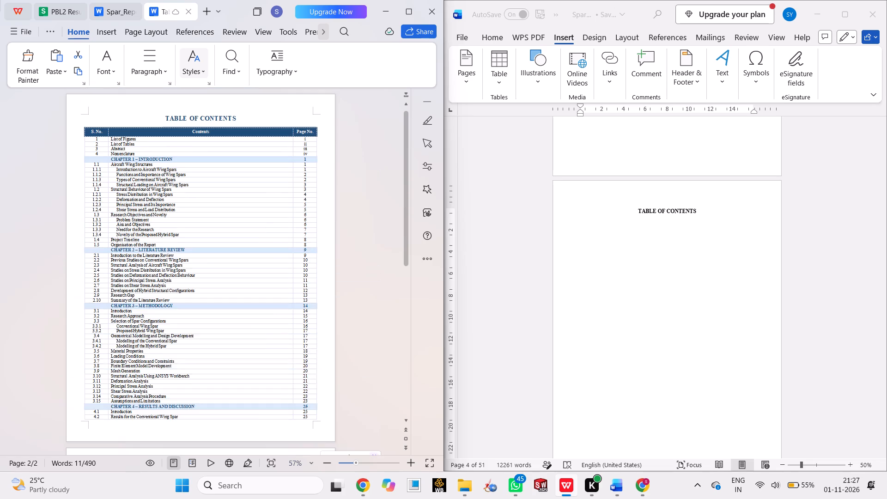
drag(255, 261, 86, 135)
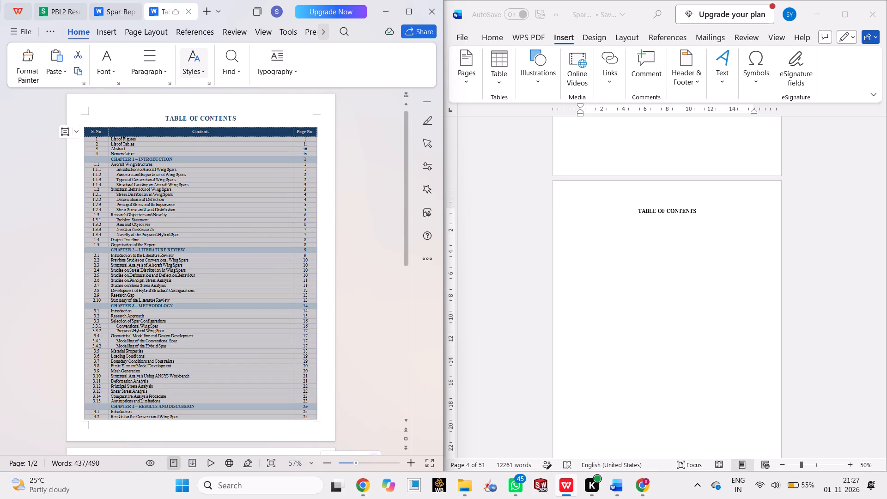
key(ctrl+c)
click(662, 232)
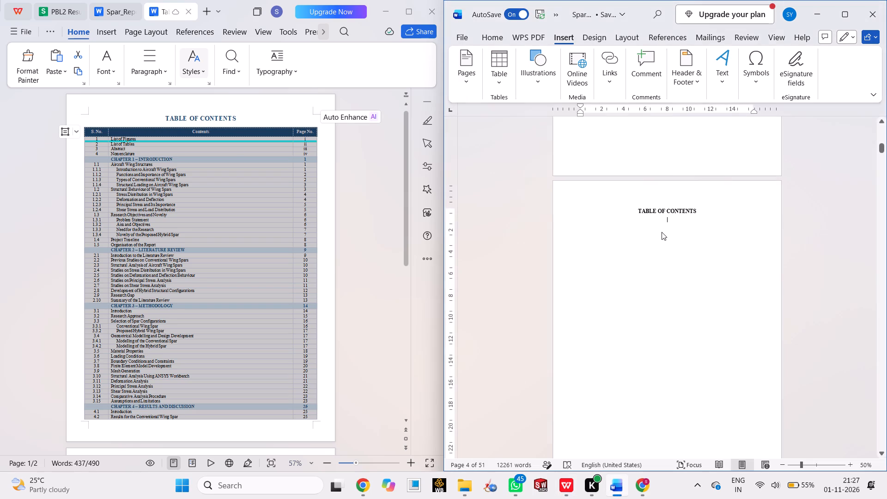
key(ctrl+v)
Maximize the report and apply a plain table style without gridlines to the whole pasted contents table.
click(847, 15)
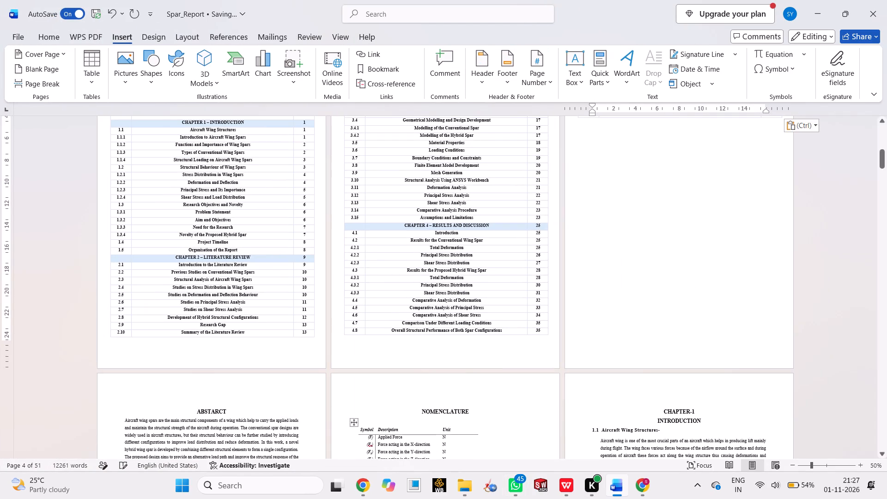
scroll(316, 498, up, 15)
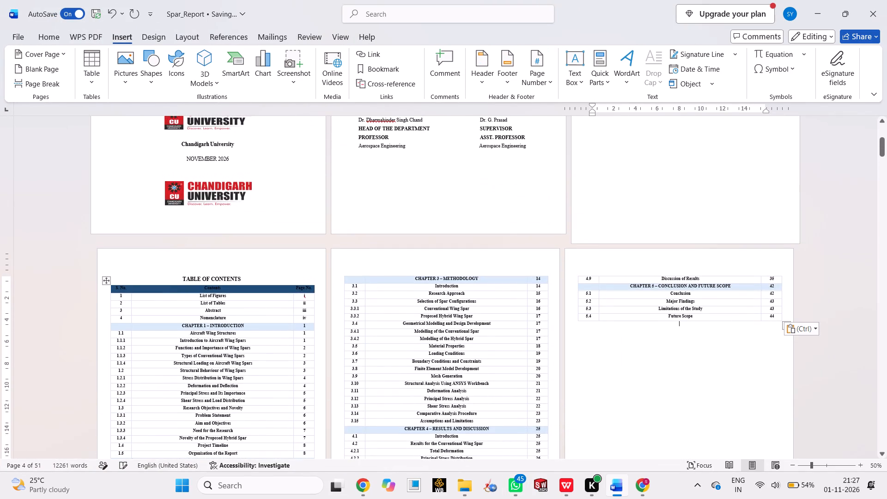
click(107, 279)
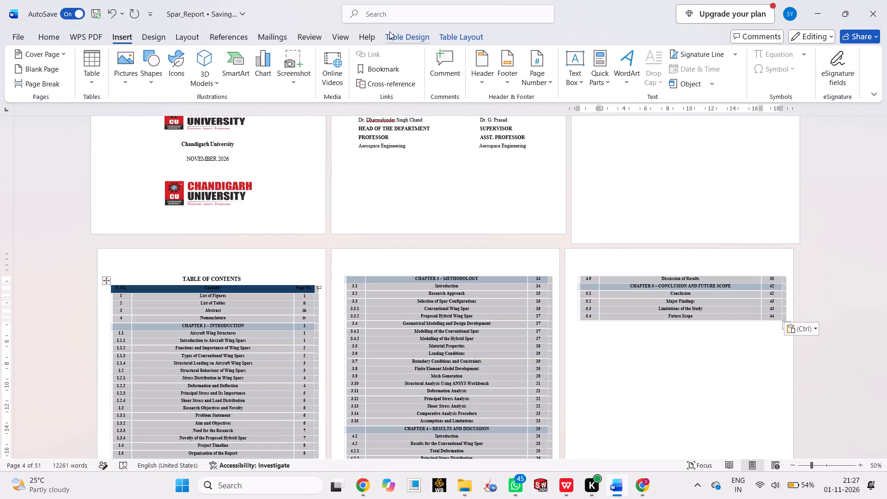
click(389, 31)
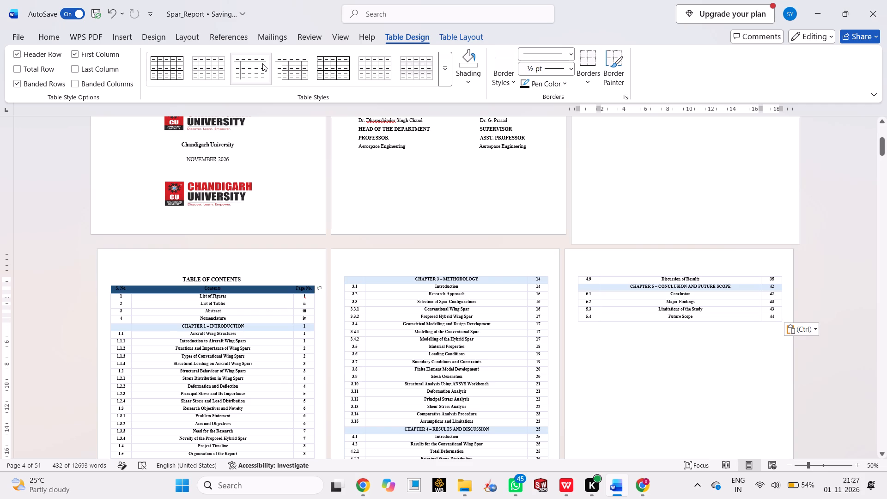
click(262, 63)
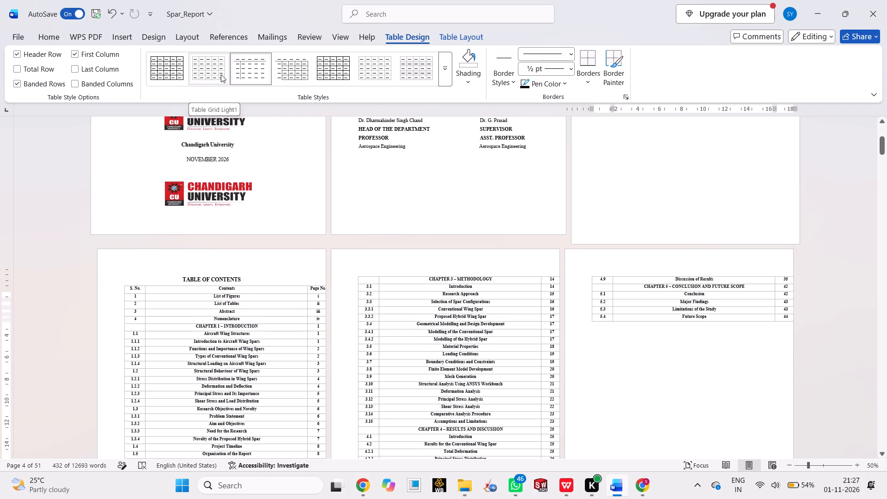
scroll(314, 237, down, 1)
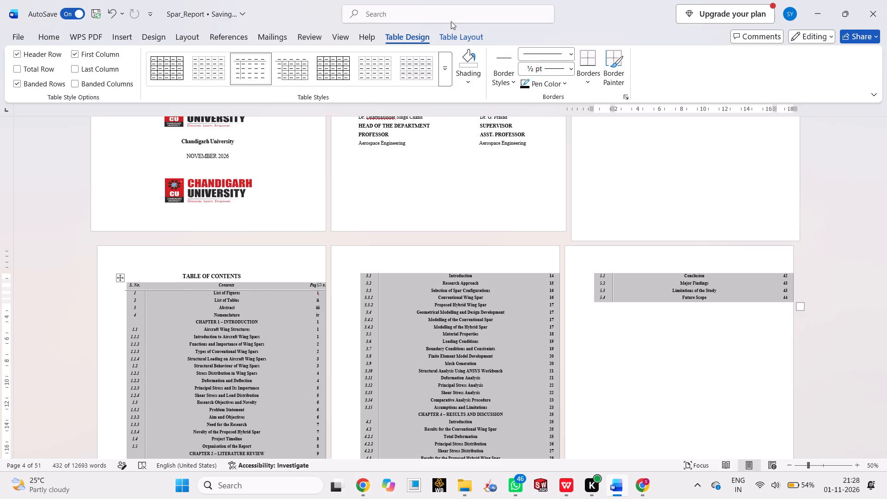
AutoFit the contents table so that it fits within the page margins.
click(457, 37)
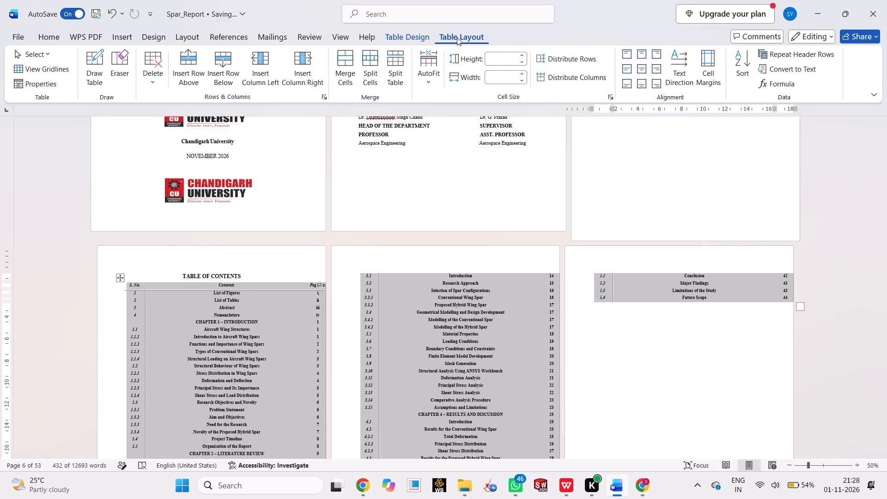
click(428, 87)
click(443, 117)
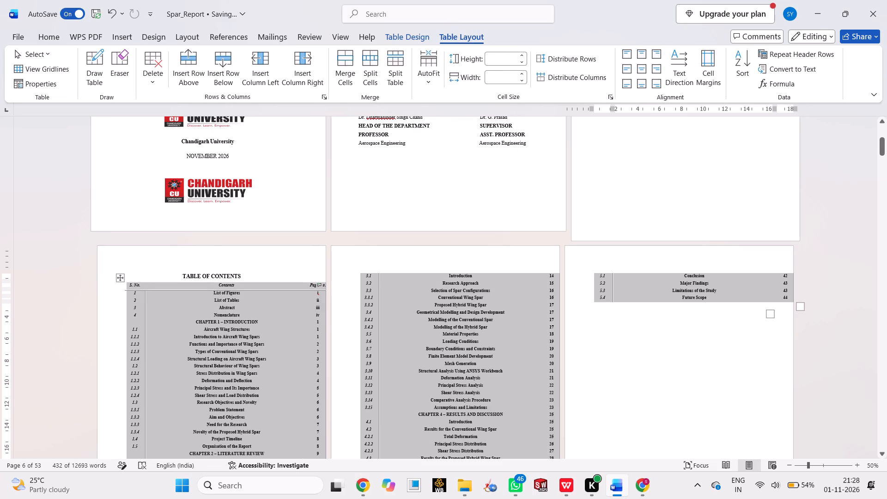
scroll(304, 297, down, 3)
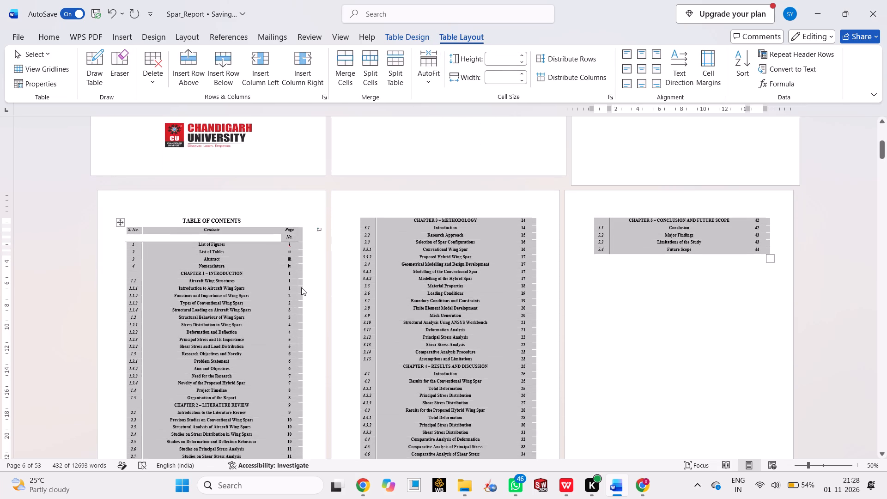
scroll(301, 287, down, 3)
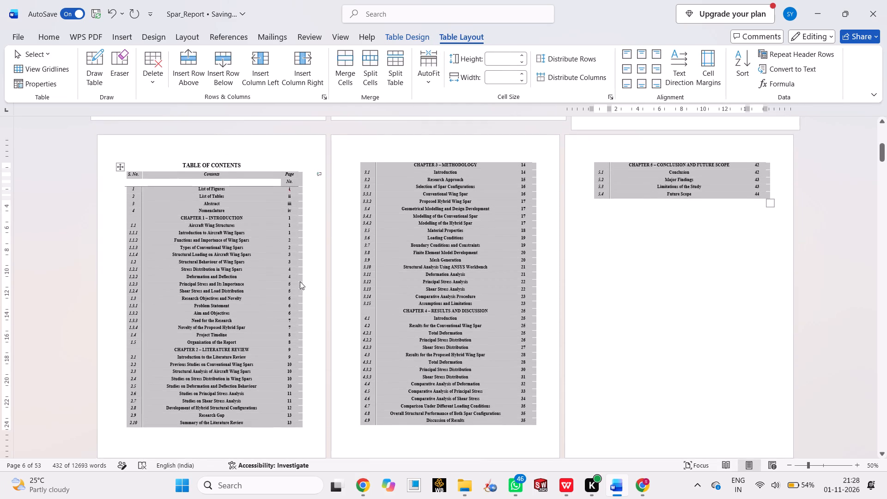
Apply a table style with black gridlines around every cell to the contents table.
click(408, 34)
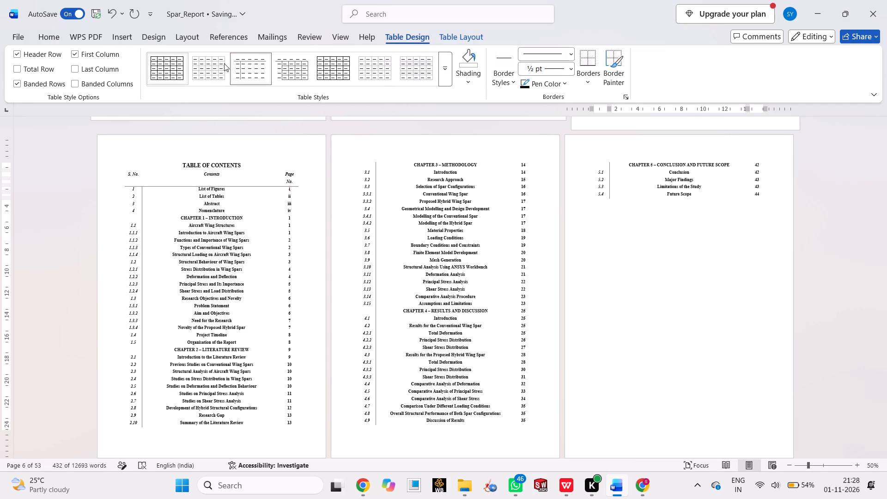
click(331, 72)
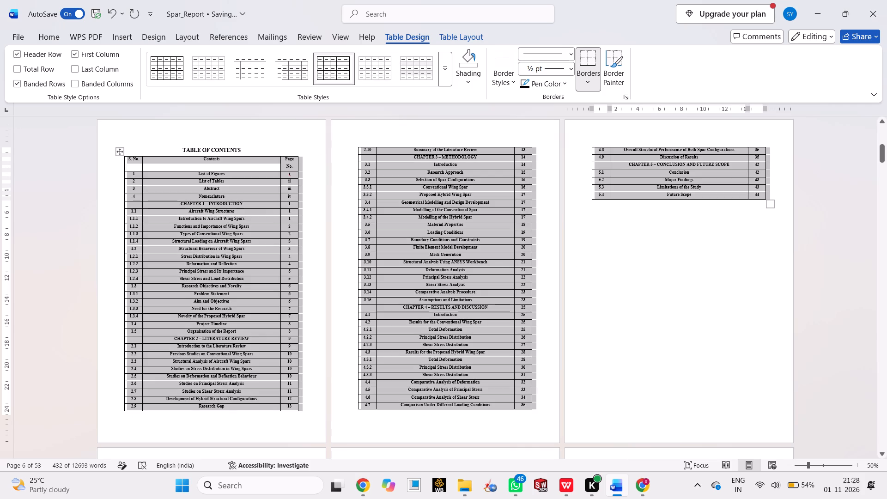
click(191, 204)
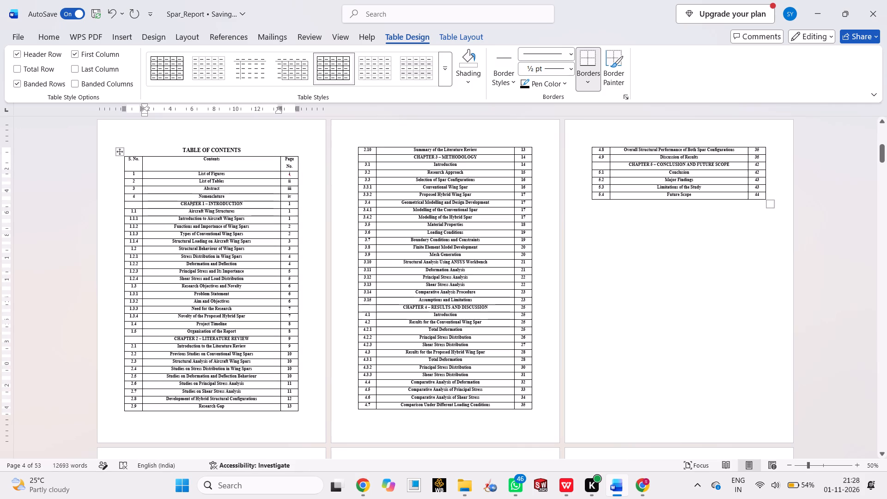
Justify the Contents column entries from List of Figures to Nomenclature.
drag(168, 173, 307, 202)
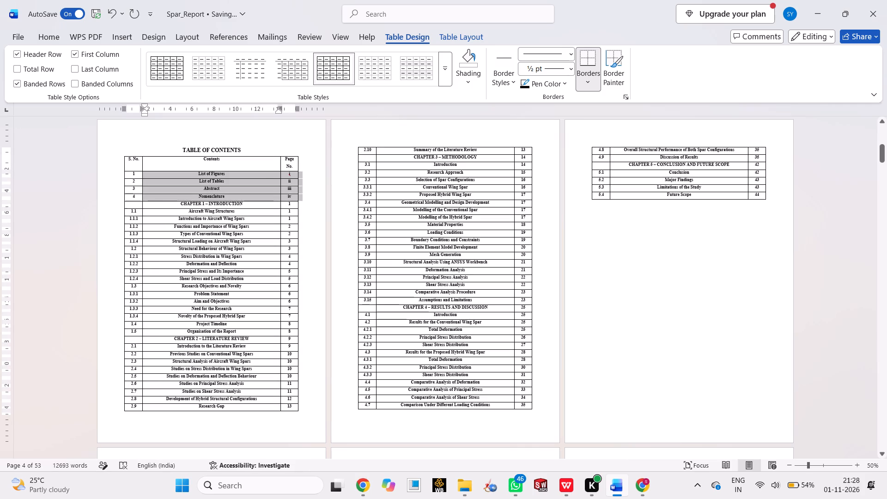
drag(307, 202, 249, 194)
drag(246, 194, 257, 205)
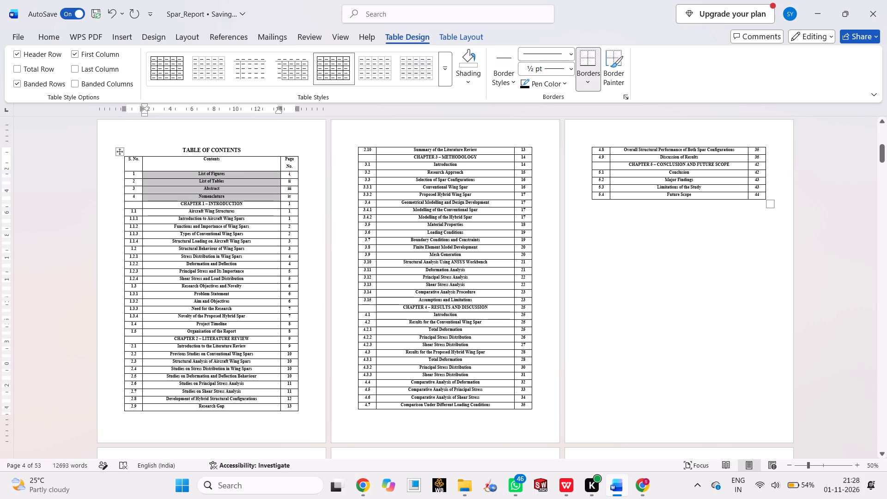
key(ctrl+j)
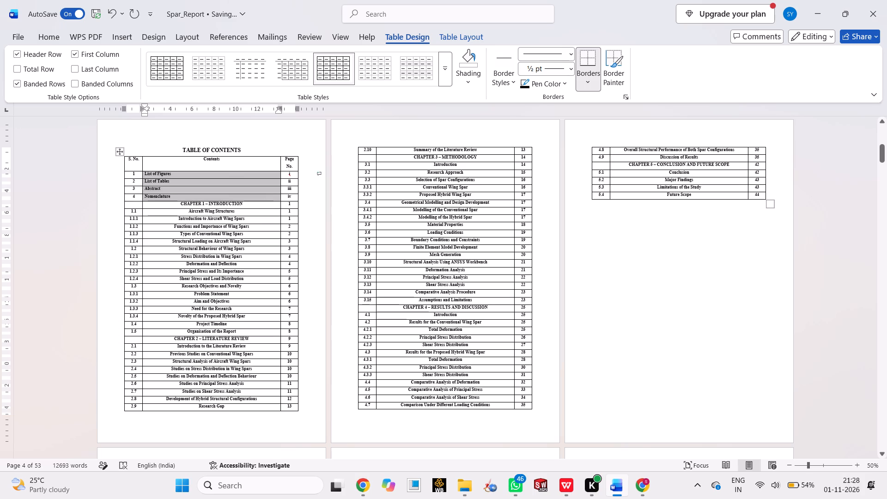
Justify the Chapter 1 entries in the Contents column, from 1.1 Aircraft Wing Structures to 1.5 Organisation of the Report.
drag(149, 211, 220, 265)
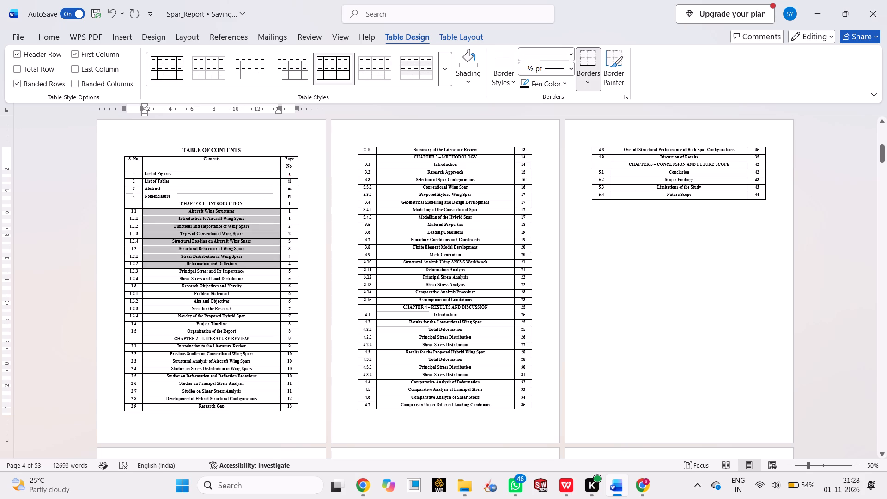
drag(220, 265, 247, 332)
key(ctrl+j)
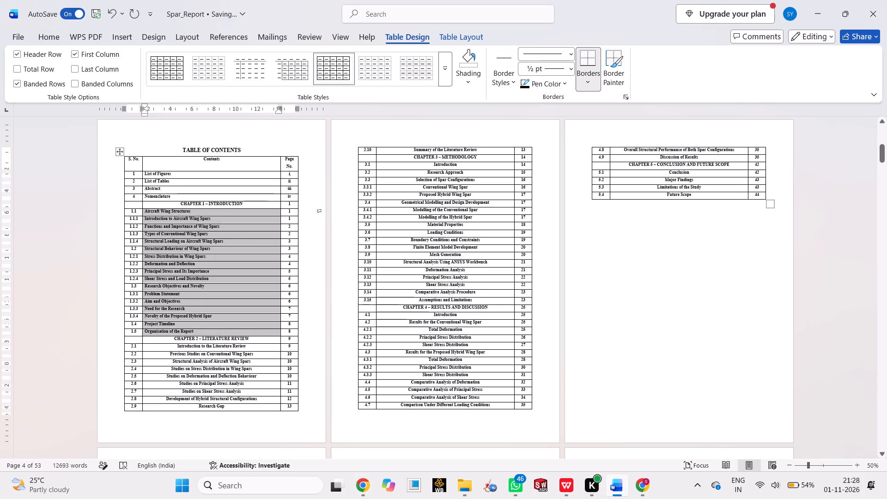
Justify the Chapter 2 entries in the Contents column, from 2.1 Introduction to the Literature Review to 2.10 Summary of the Literature Review.
drag(170, 349, 171, 351)
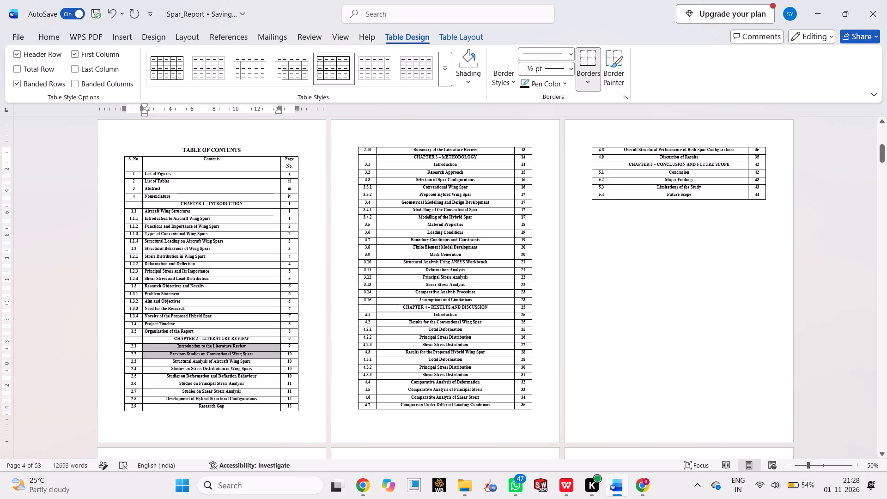
drag(171, 351, 355, 235)
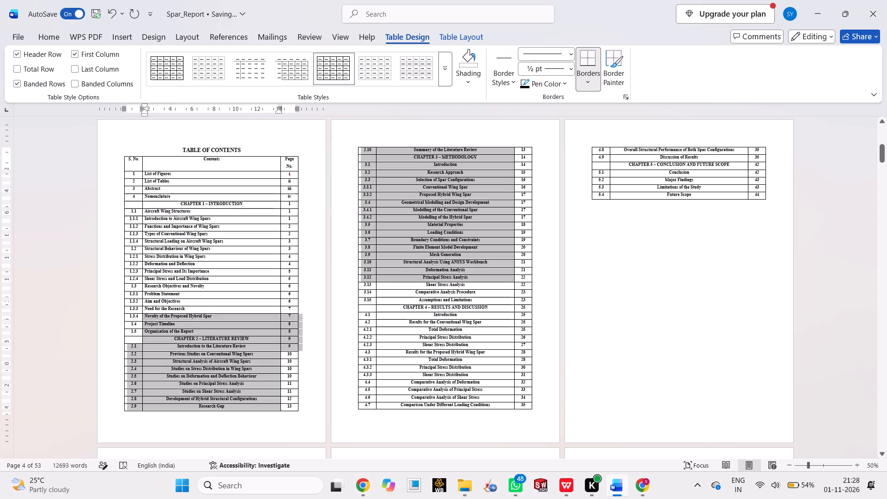
drag(355, 235, 413, 151)
key(ctrl+j)
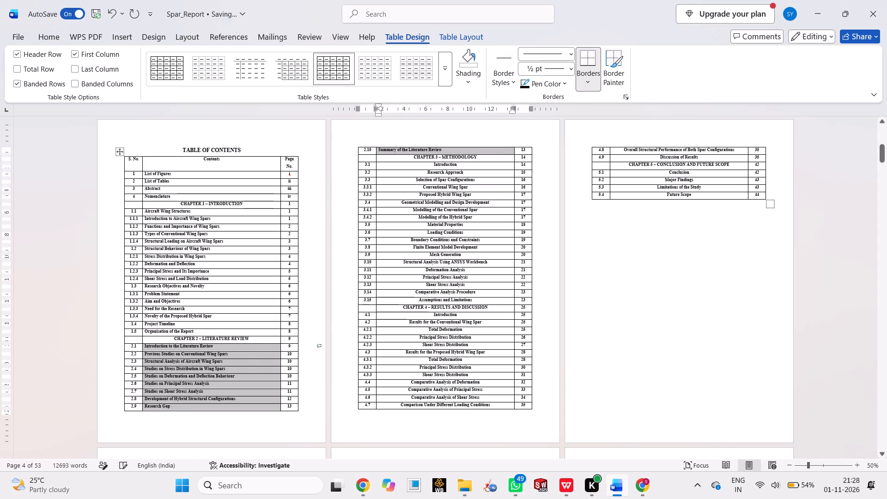
Justify the Chapter 3 entries in the Contents column, from 3.1 Introduction to 3.15 Assumptions and Limitations.
drag(395, 165, 443, 270)
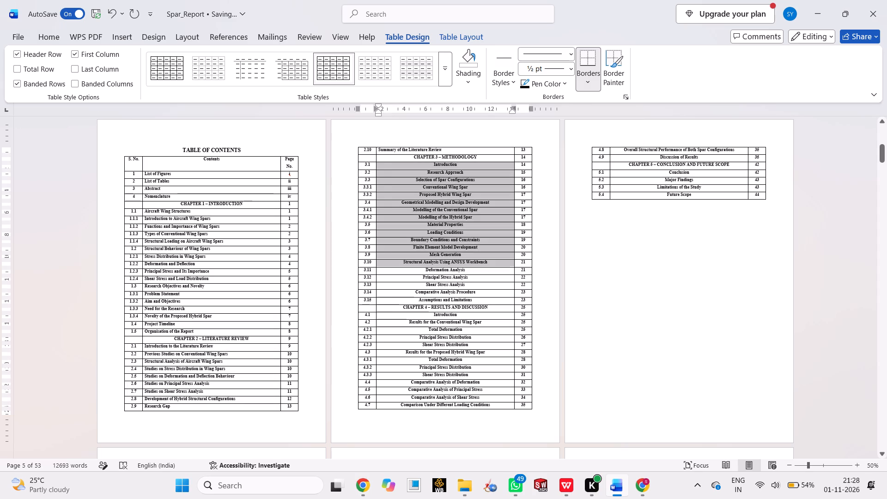
drag(443, 270, 455, 299)
key(ctrl+j)
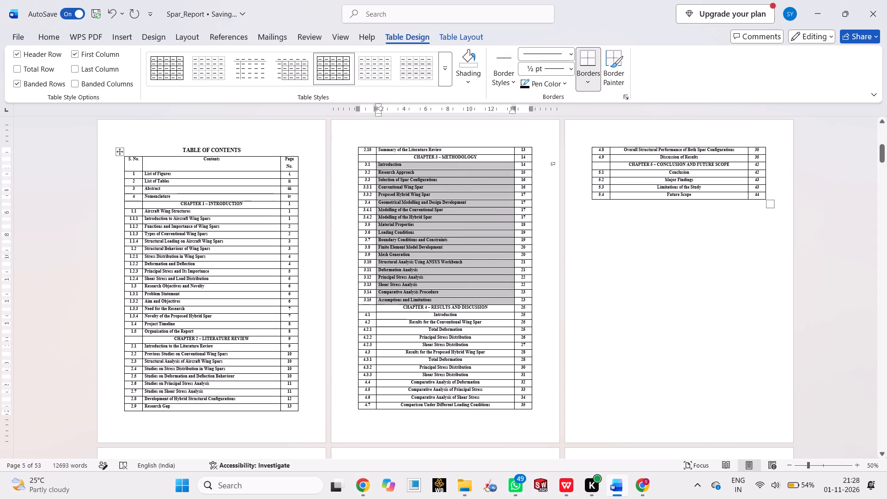
Justify the Chapter 4 entries in the Contents column, from 4.1 Introduction to 4.9 Discussion of Results.
click(413, 314)
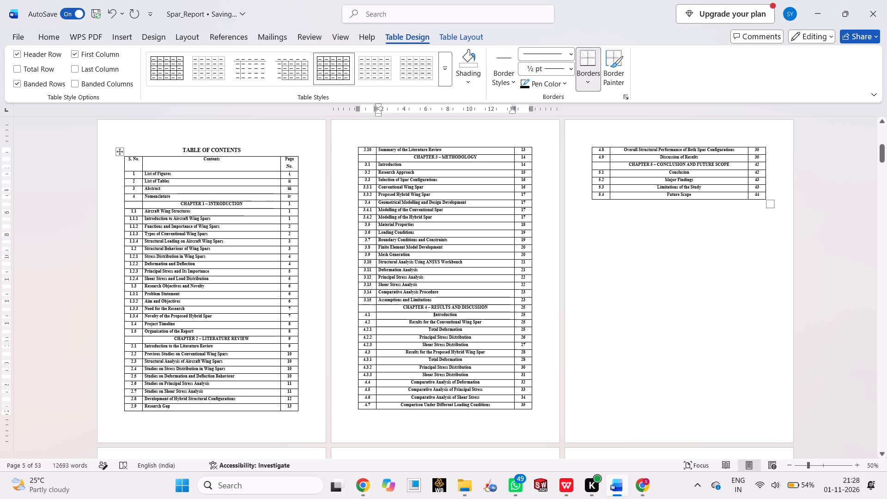
drag(413, 315, 602, 188)
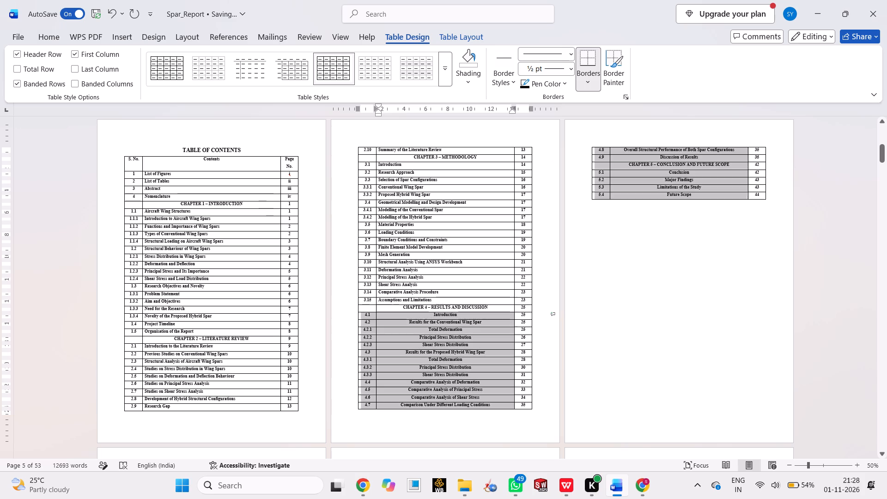
drag(602, 188, 621, 160)
key(ctrl+j)
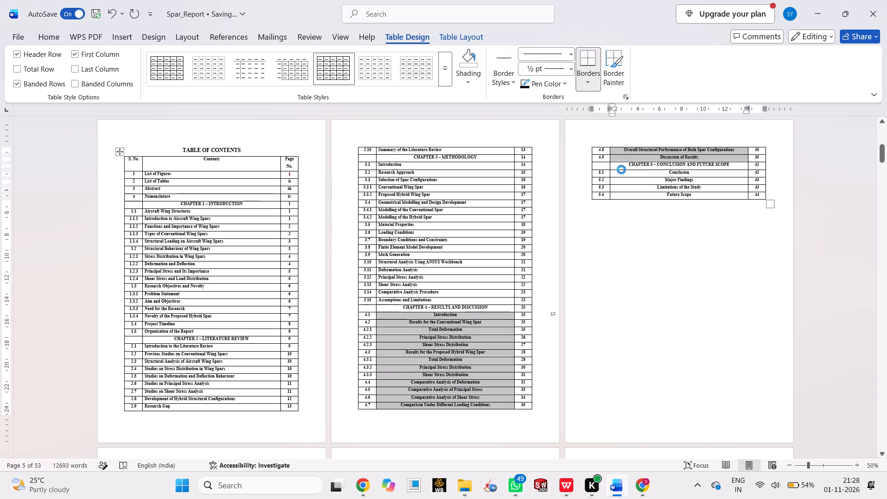
Justify the Chapter 5 entries in the Contents column, from 5.1 Conclusion to 5.4 Future Scope.
click(621, 177)
click(621, 174)
drag(621, 174, 647, 196)
key(ctrl+j)
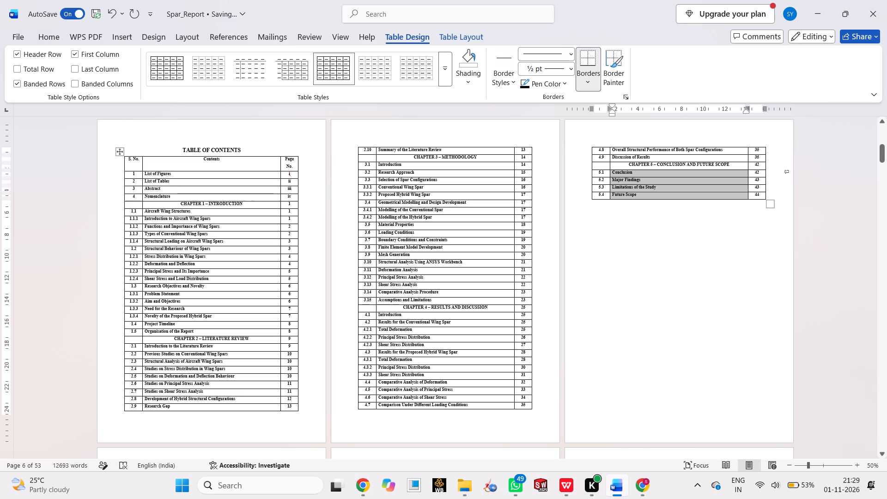
Remove the bold formatting from all rows of the contents table below the header row, from List of Figures to Future Scope.
drag(133, 172, 148, 186)
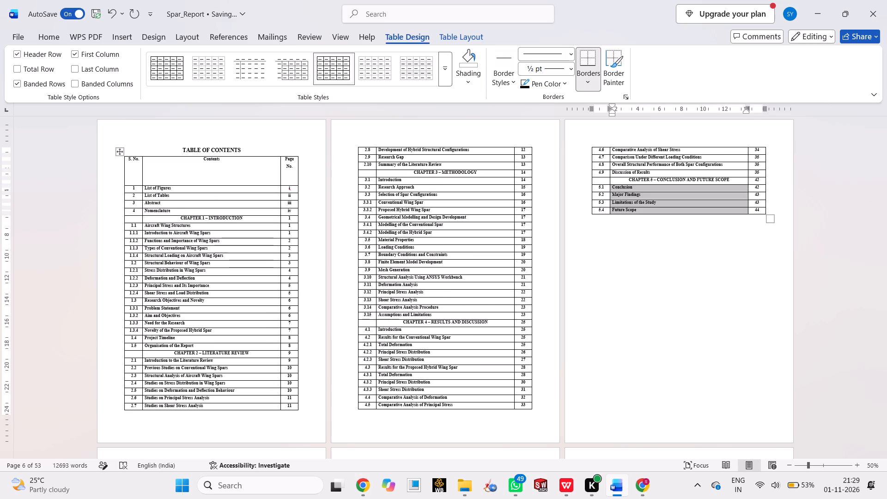
key(ctrl+z)
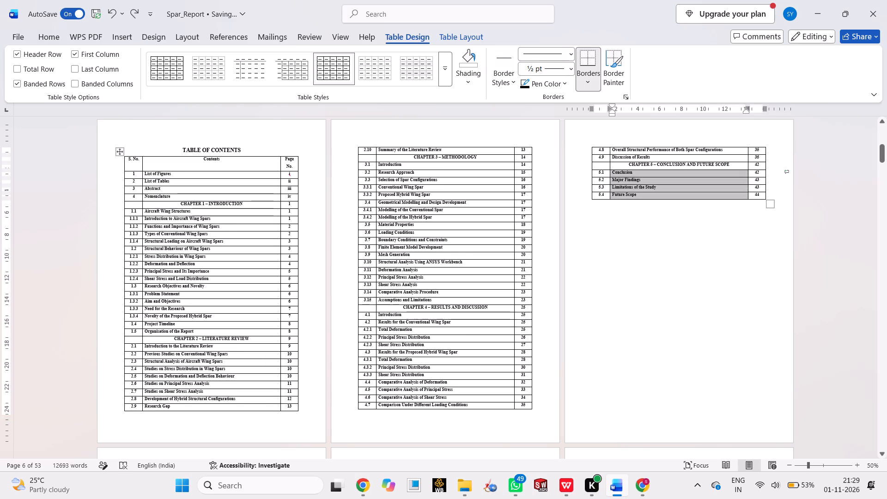
click(130, 175)
drag(130, 175, 703, 202)
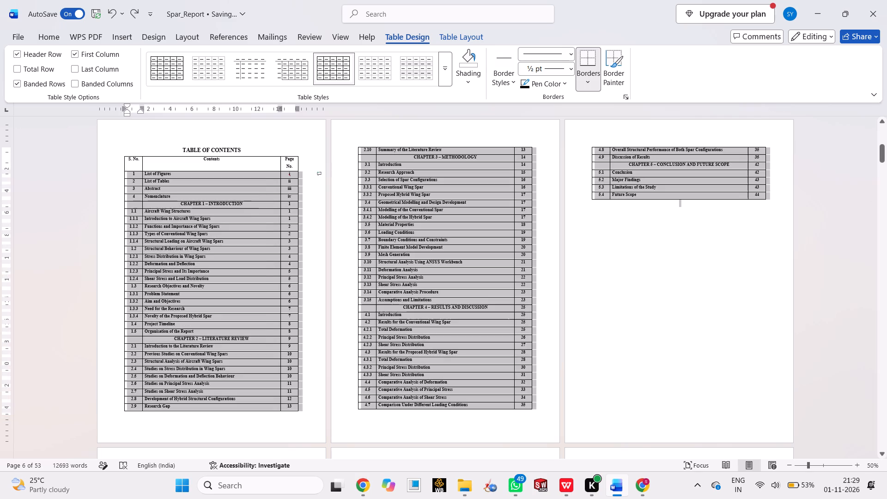
drag(703, 202, 753, 193)
key(ctrl+b)
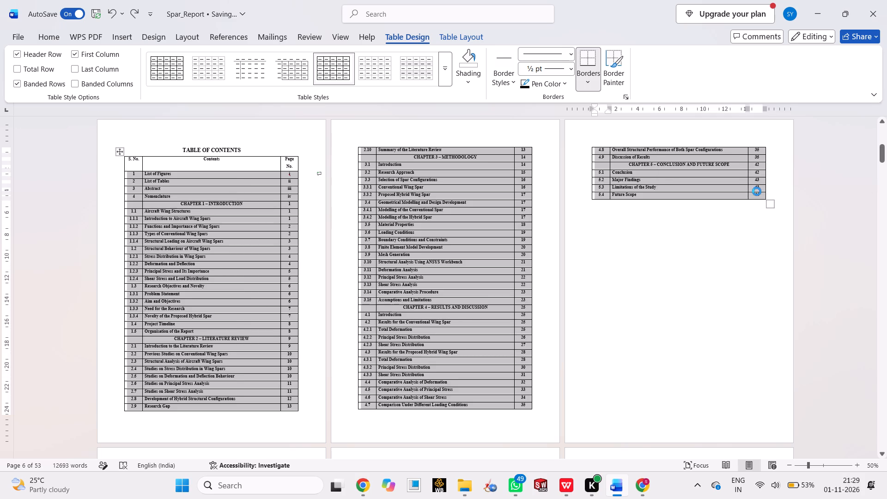
click(661, 262)
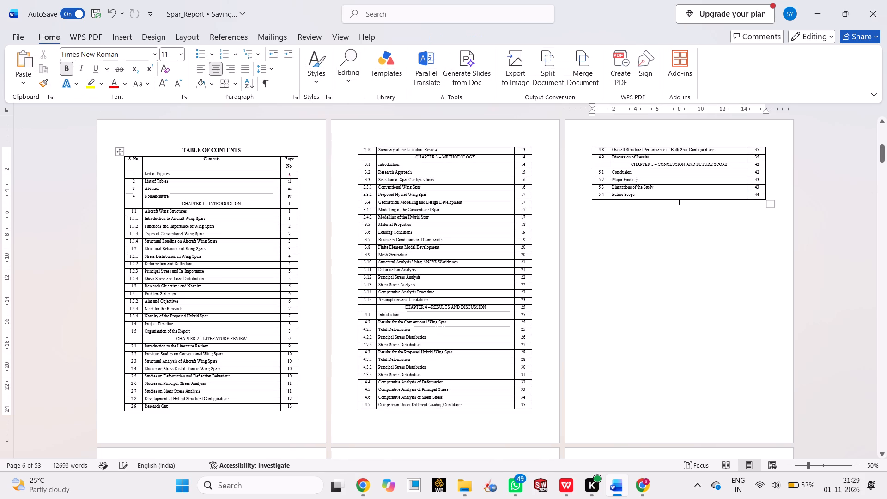
Make the five chapter headings in the Contents column bold, from CHAPTER 1 – INTRODUCTION to CHAPTER 5 – CONCLUSION AND FUTURE SCOPE.
drag(181, 203, 243, 203)
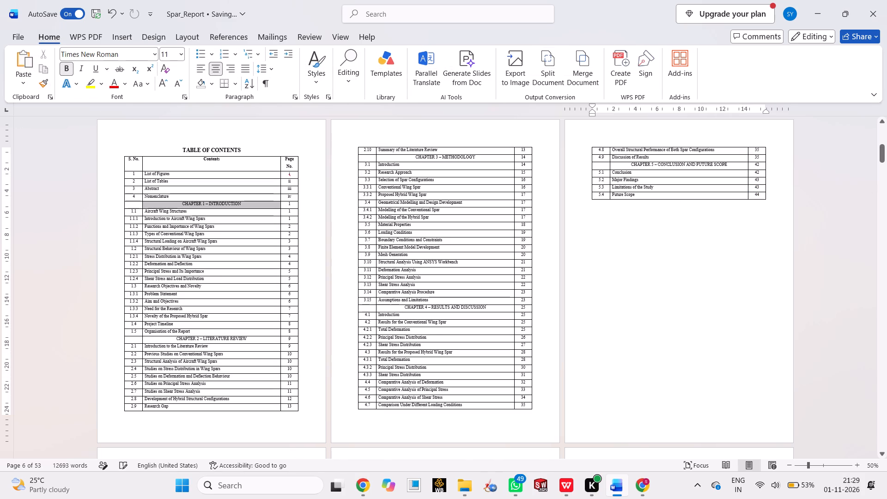
drag(243, 203, 243, 201)
key(ctrl+b)
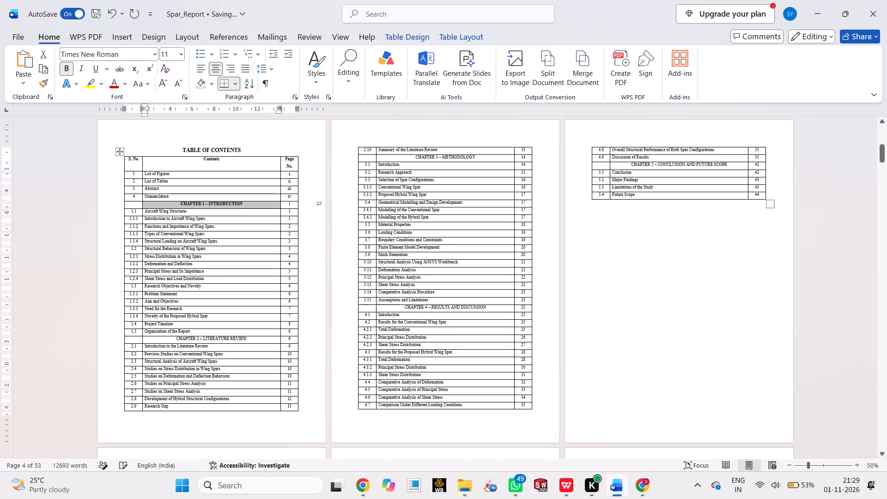
drag(171, 340, 232, 333)
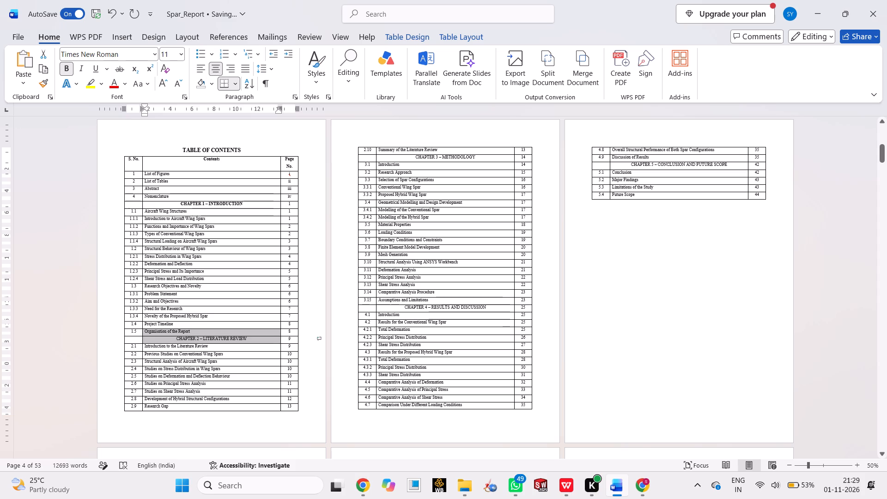
drag(232, 333, 251, 338)
key(ctrl+b)
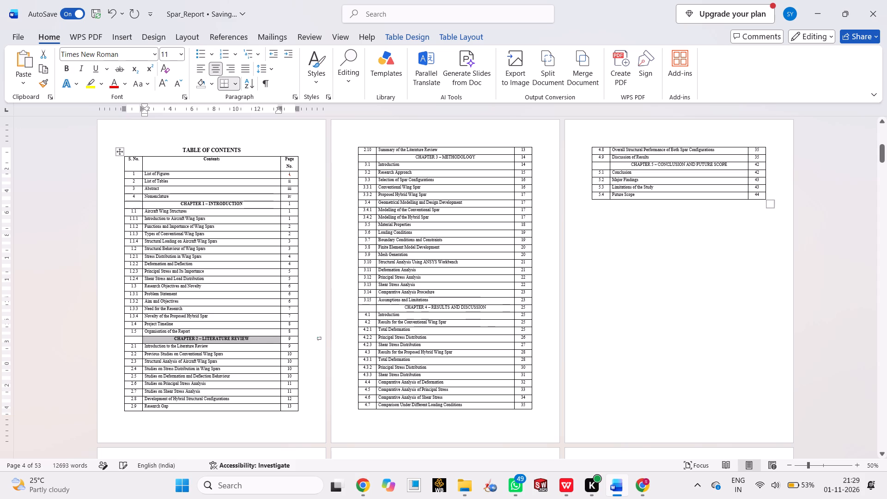
drag(406, 158, 472, 158)
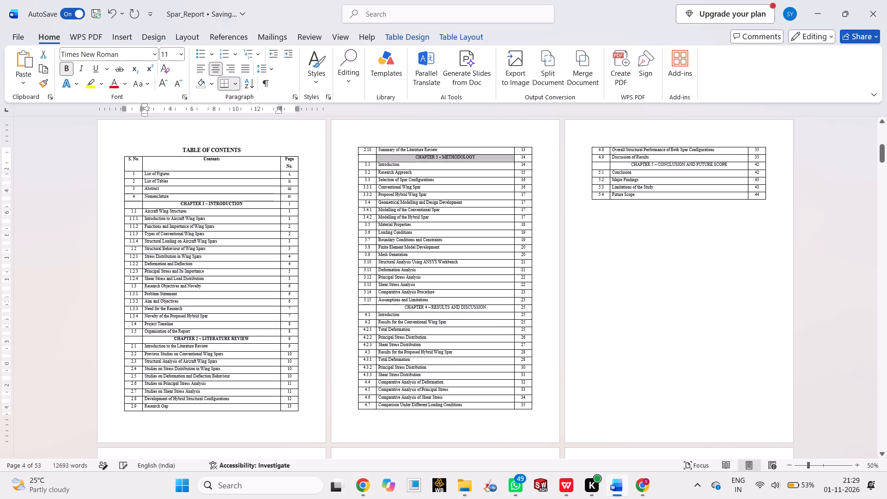
key(ctrl+b)
drag(395, 310, 463, 306)
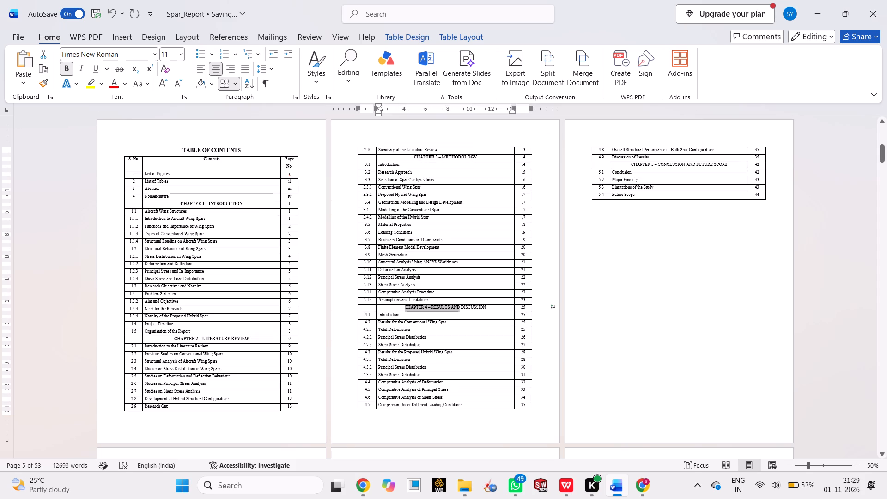
drag(463, 306, 492, 305)
key(ctrl+b)
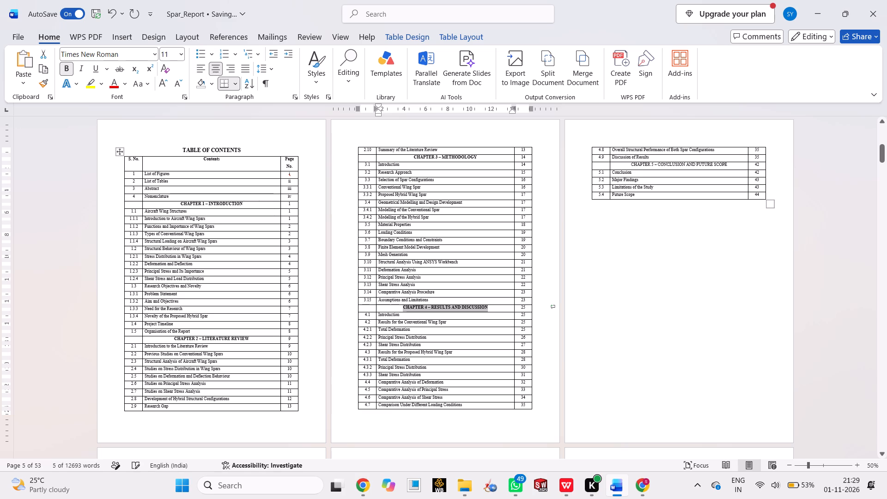
drag(632, 164, 725, 166)
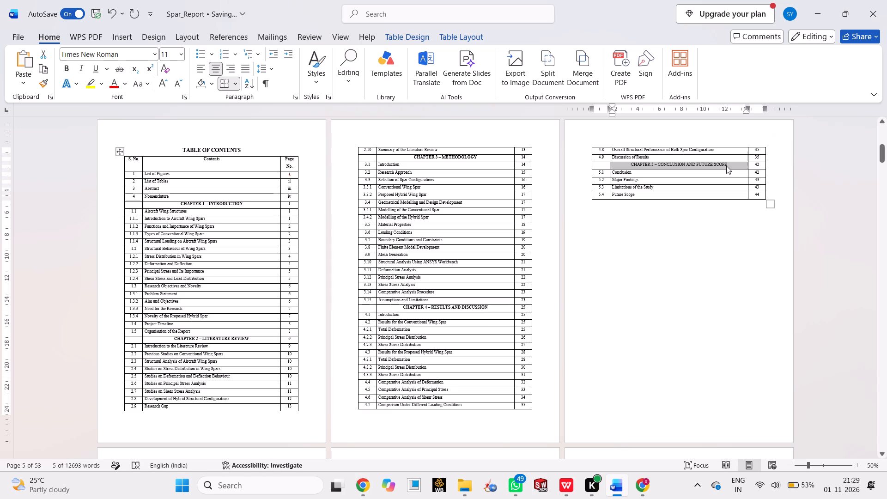
key(ctrl+b)
Save the wing spar report with its formatted contents table.
key(ctrl+s)
scroll(672, 321, down, 6)
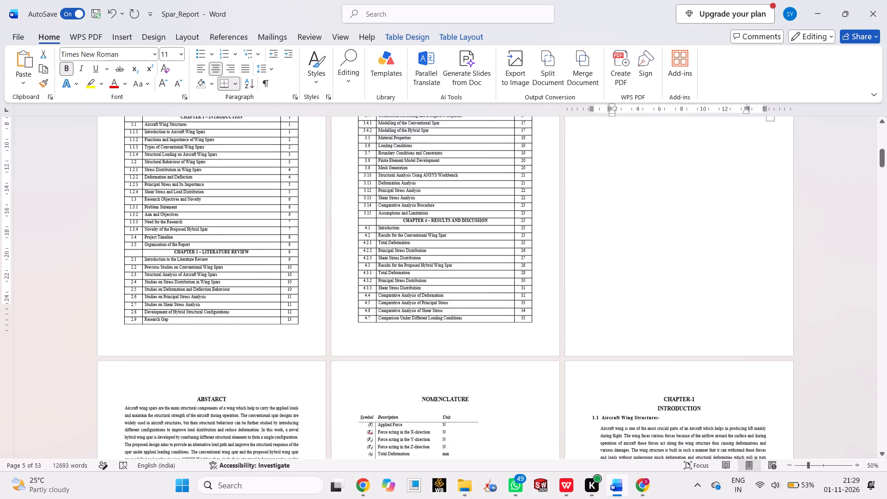
scroll(677, 303, down, 8)
scroll(677, 303, up, 17)
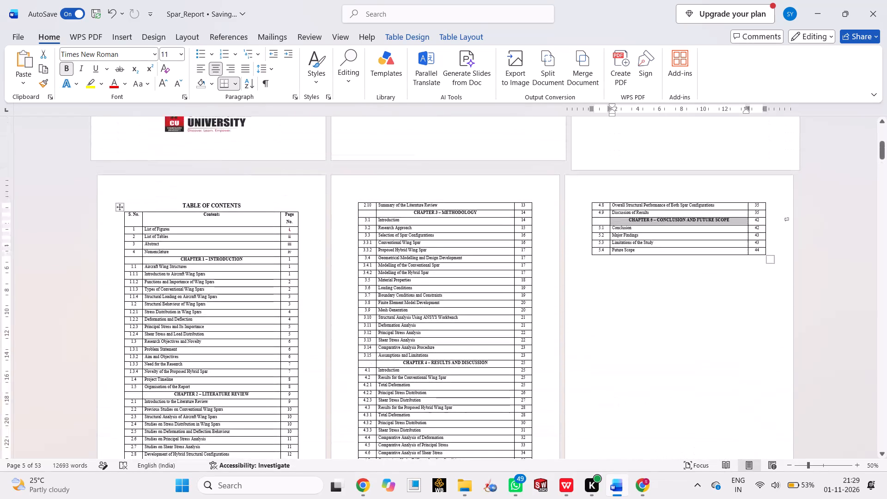
scroll(753, 233, down, 4)
click(790, 148)
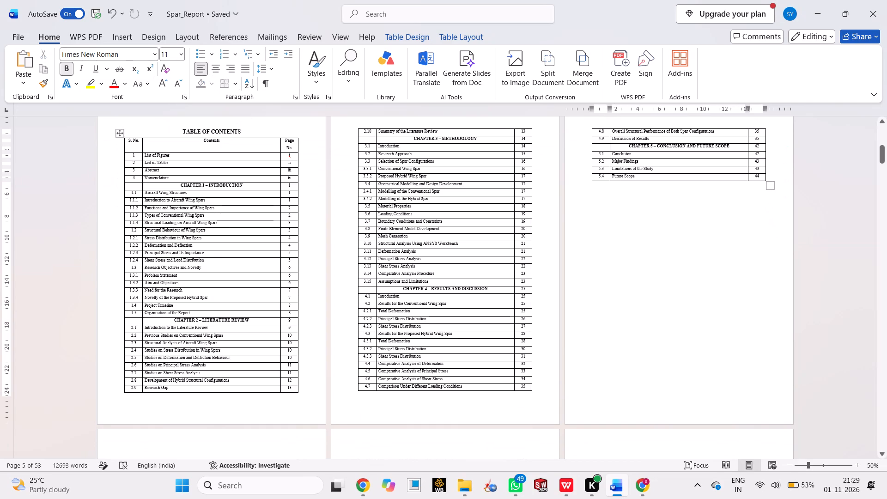
drag(883, 151, 886, 358)
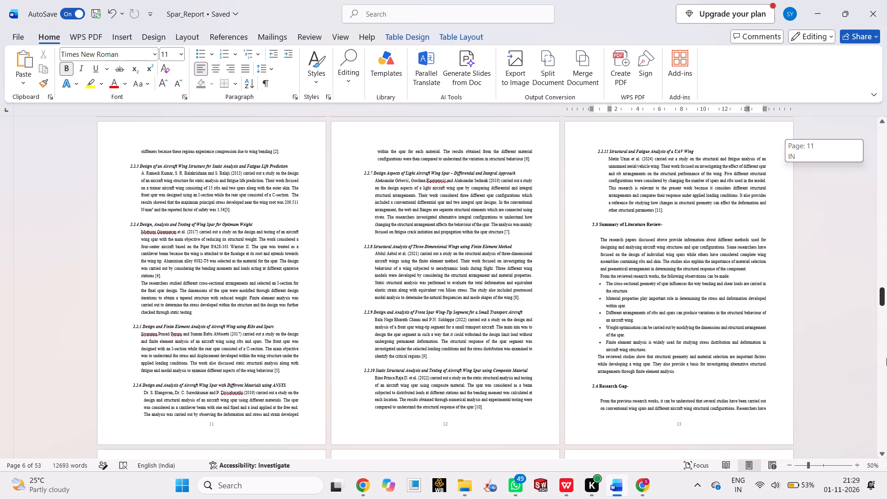
drag(886, 358, 886, 473)
click(737, 262)
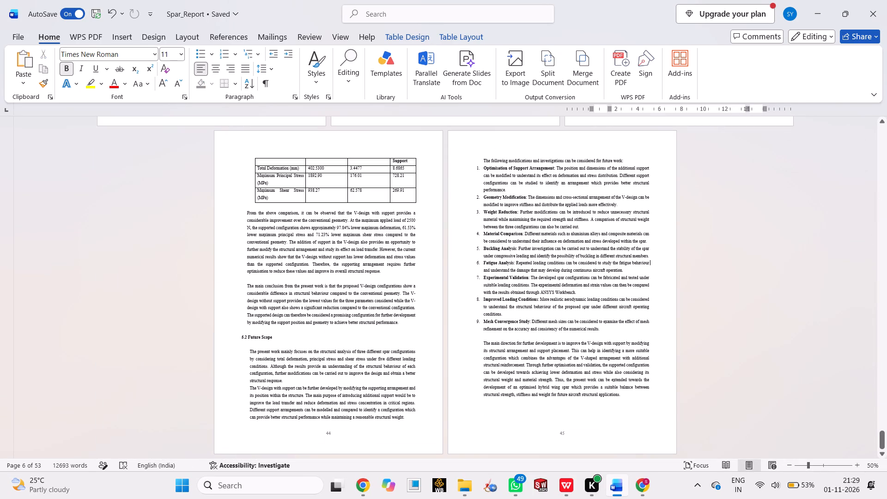
key(ctrl+s)
key(ctrl+s)
key(ctrl+s)
key(ctrl+s)
key(ctrl+s)
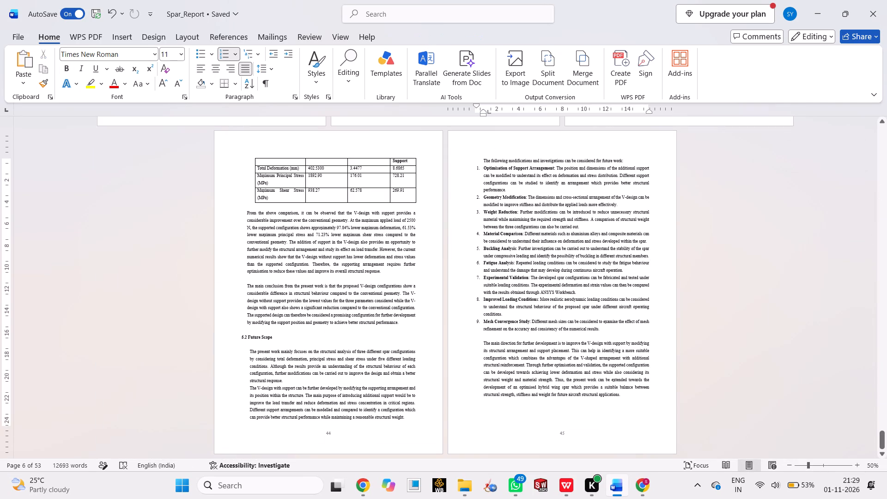
key(ctrl+s)
key(ctrl+s)
Look over the report's conclusion and results figures, and examine the overall layout with all pages in view at 10% zoom.
scroll(727, 243, up, 18)
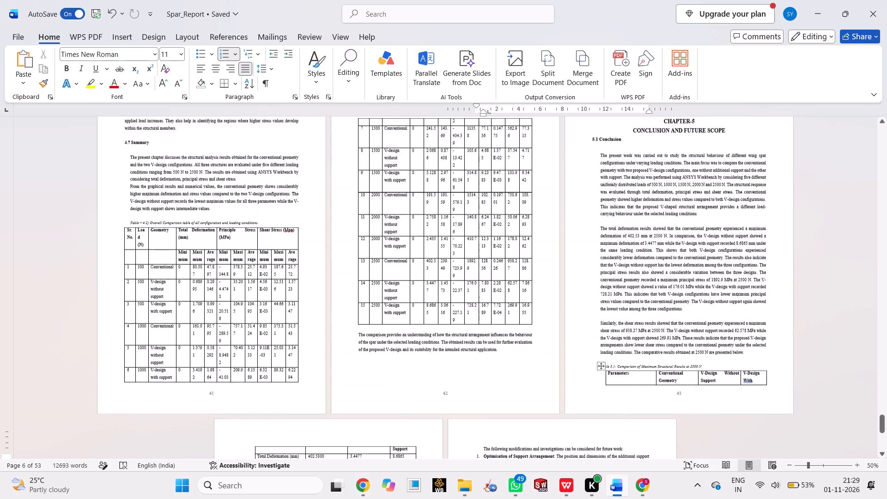
scroll(719, 240, up, 20)
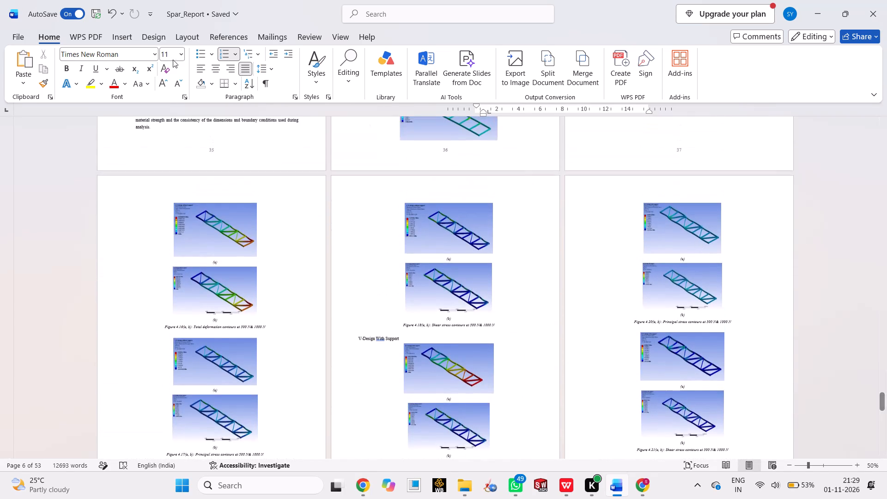
click(21, 38)
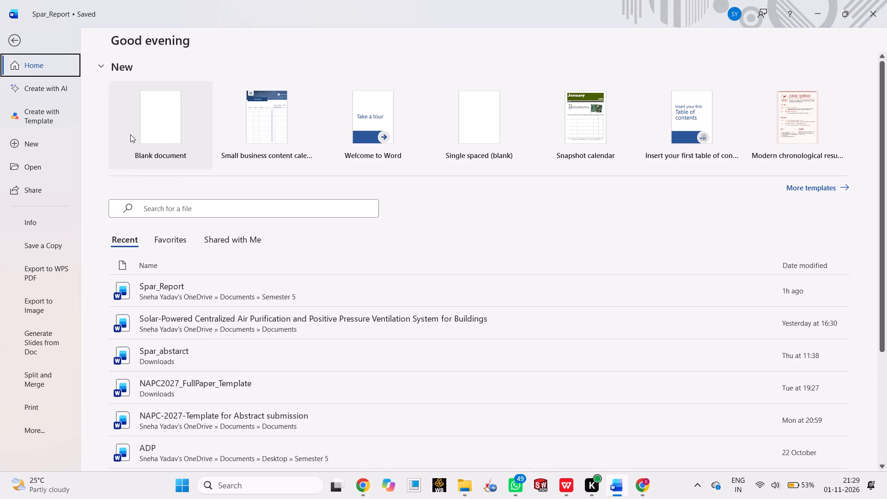
click(18, 42)
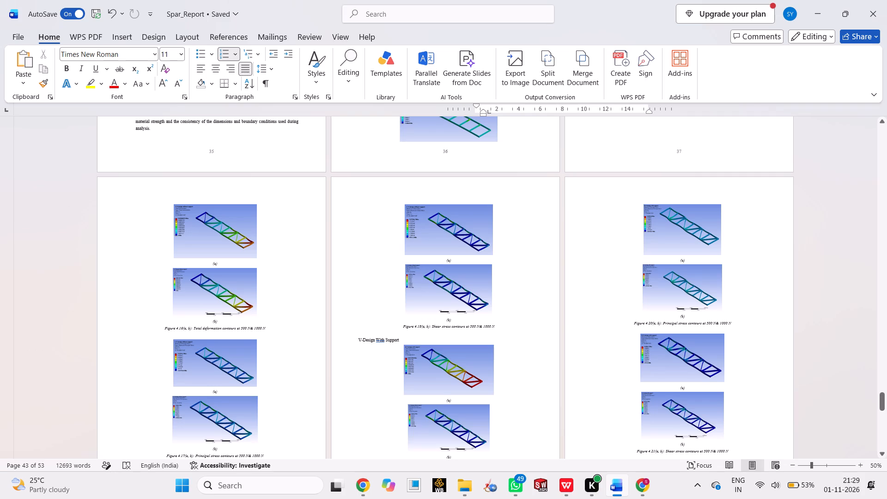
ctrl+scroll(553, 254, down, 5)
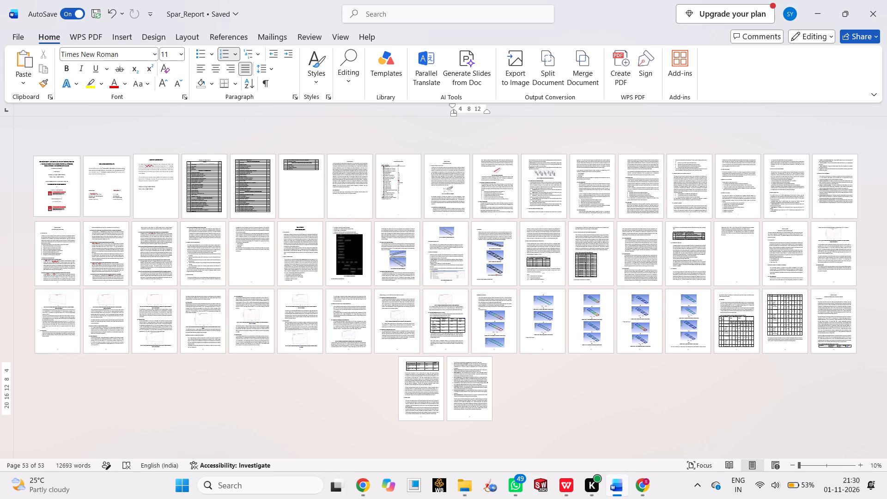
click(444, 183)
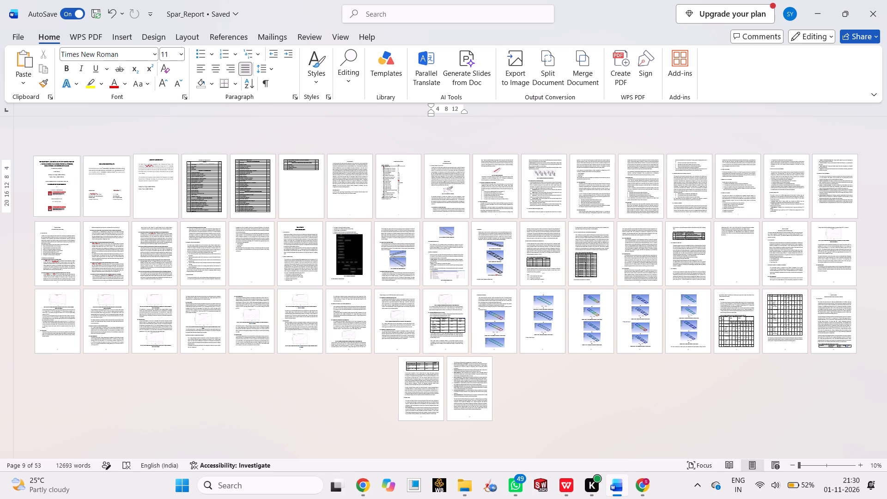
click(404, 254)
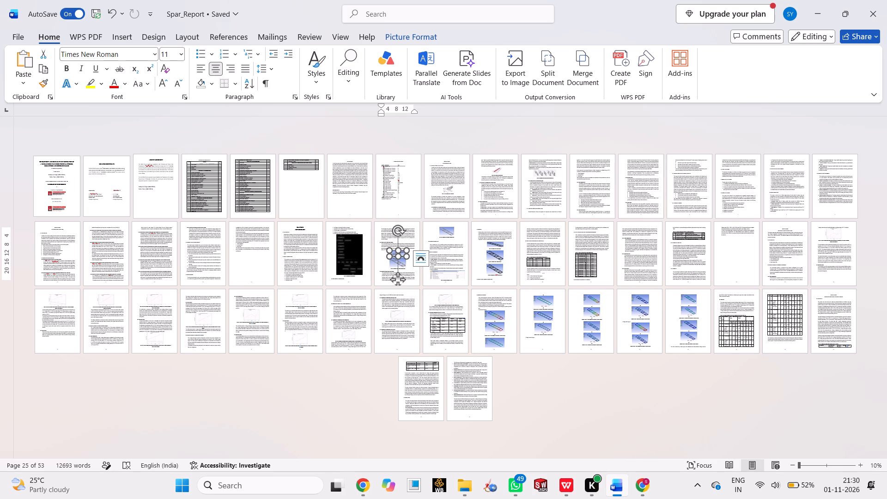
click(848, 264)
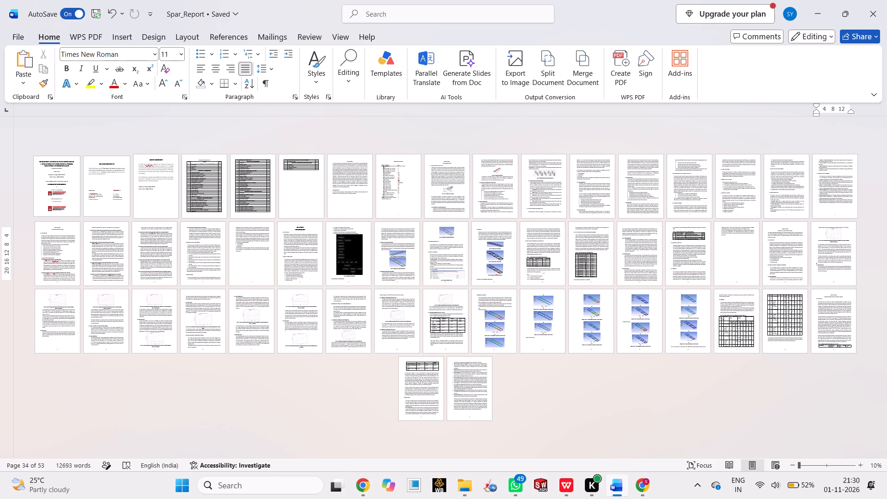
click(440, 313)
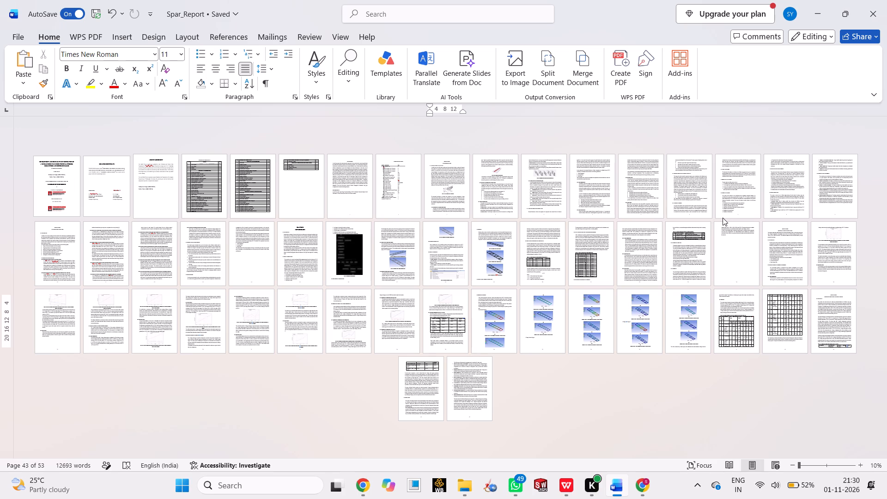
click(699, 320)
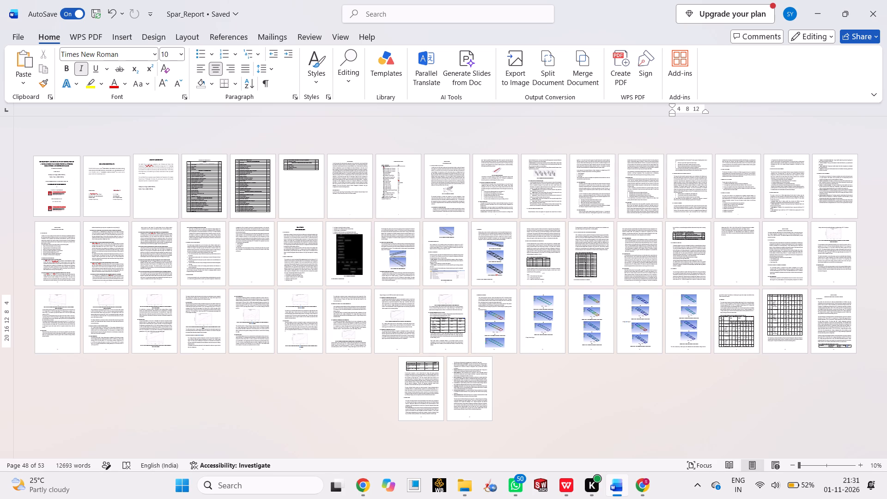
Delete the bracketed word at the end of the Fig 1.2 caption in Chapter 1, leaving it ending with "wing spar".
click(495, 192)
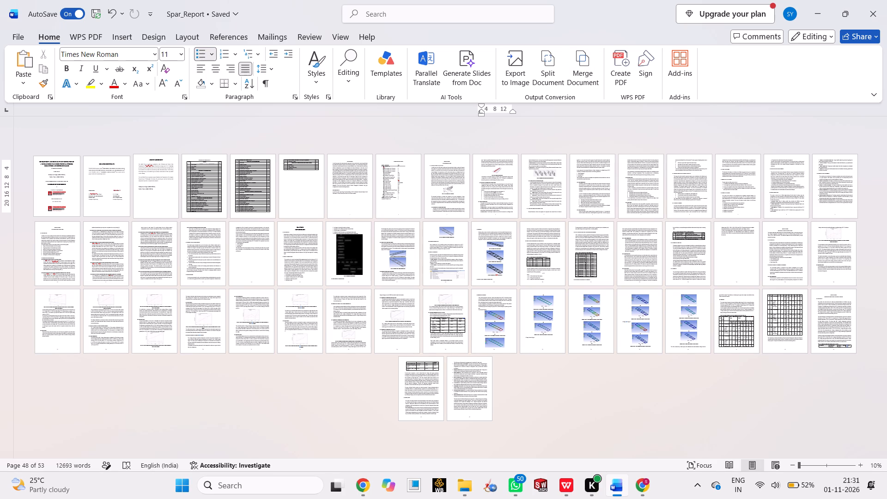
ctrl+scroll(493, 193, up, 3)
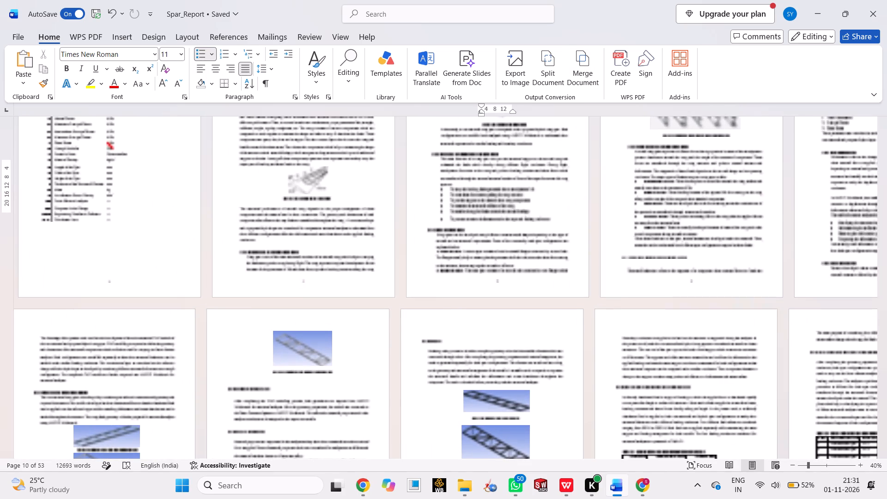
scroll(567, 219, up, 6)
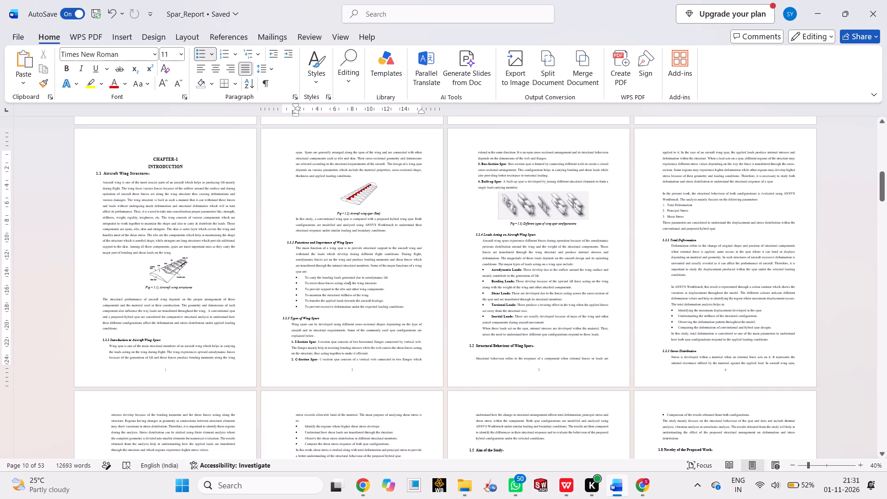
click(386, 215)
key(BackSpace)
key(BackSpace)
key(BackSpace)
key(BackSpace)
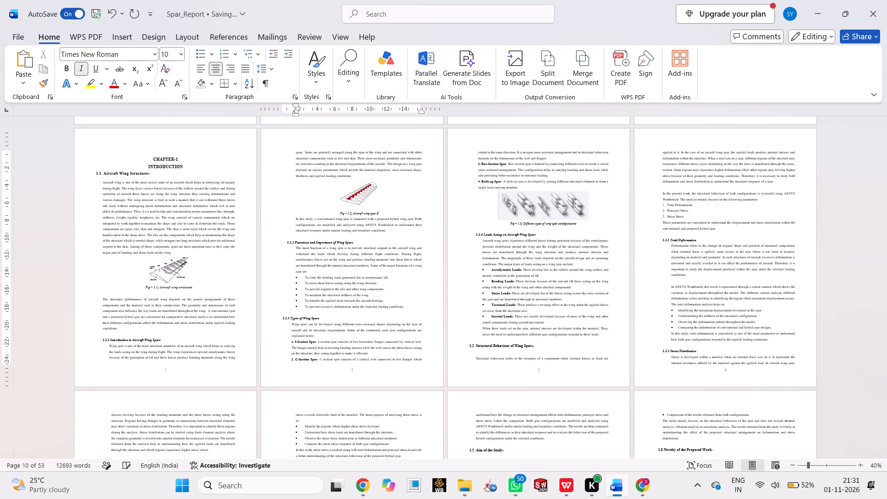
key(BackSpace)
key(BackSpace)
Save the wing spar report with the shortened figure caption.
key(ctrl+s)
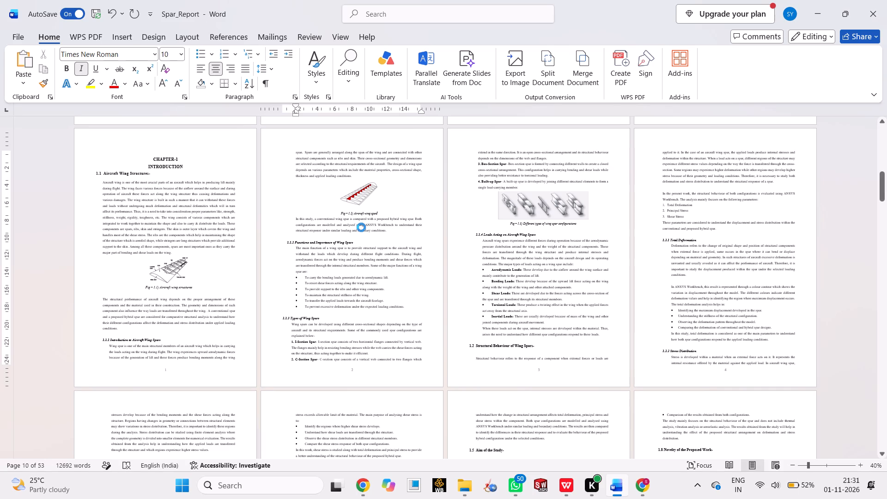
Open the print settings and preview for the wing spar report.
click(14, 37)
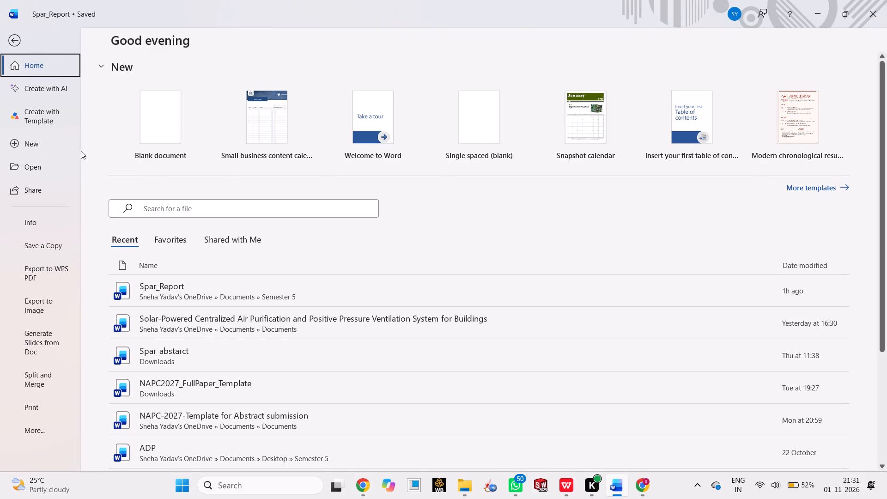
click(13, 41)
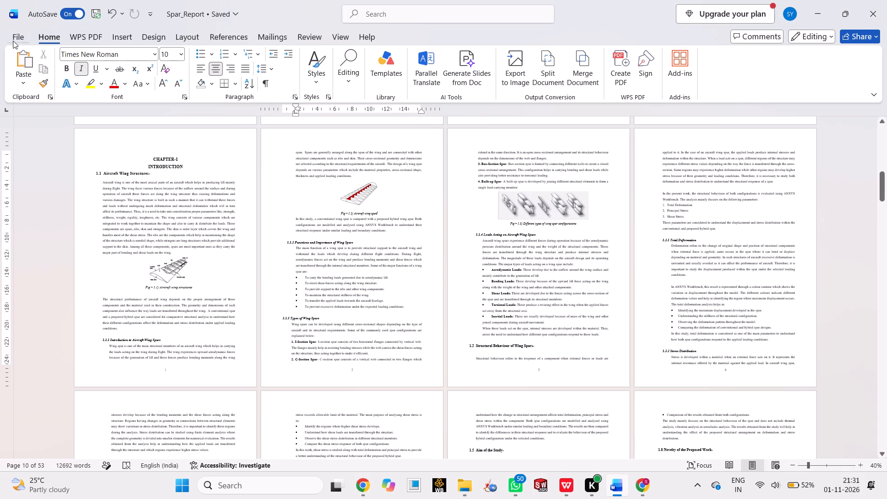
key(ctrl+p)
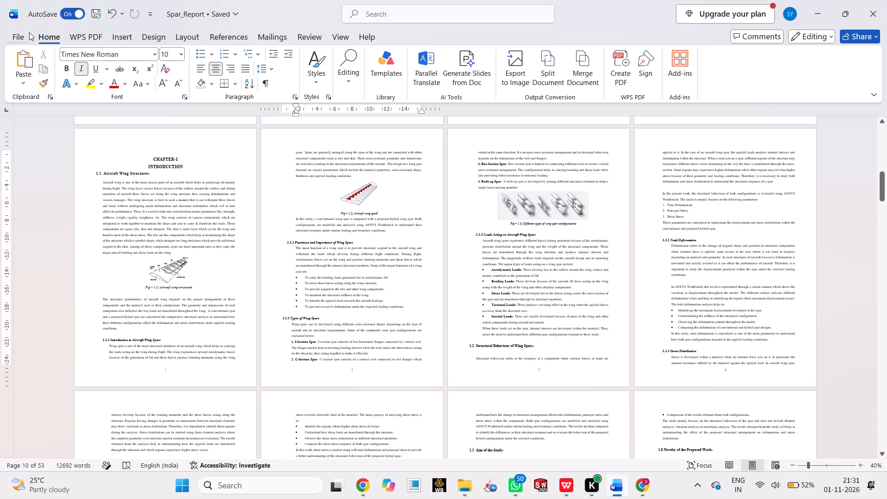
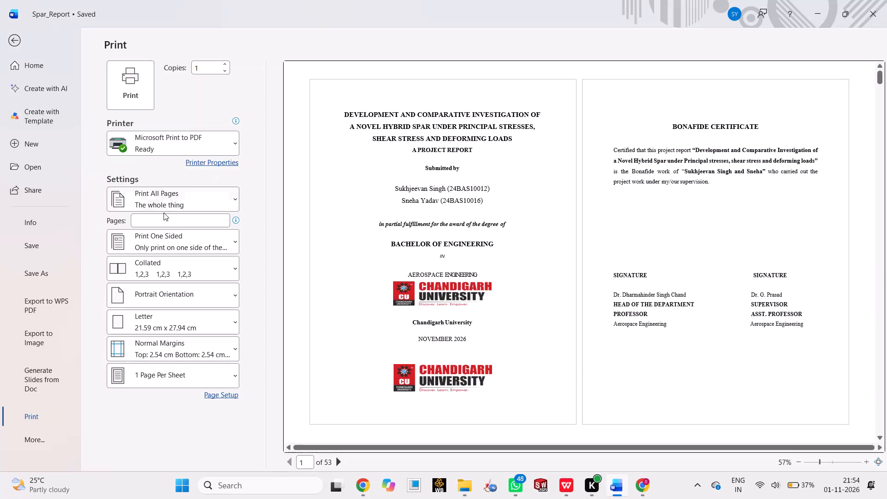
Print only pages 34-48 of the wing spar report, one-sided, with the Microsoft Print to PDF printer.
click(164, 218)
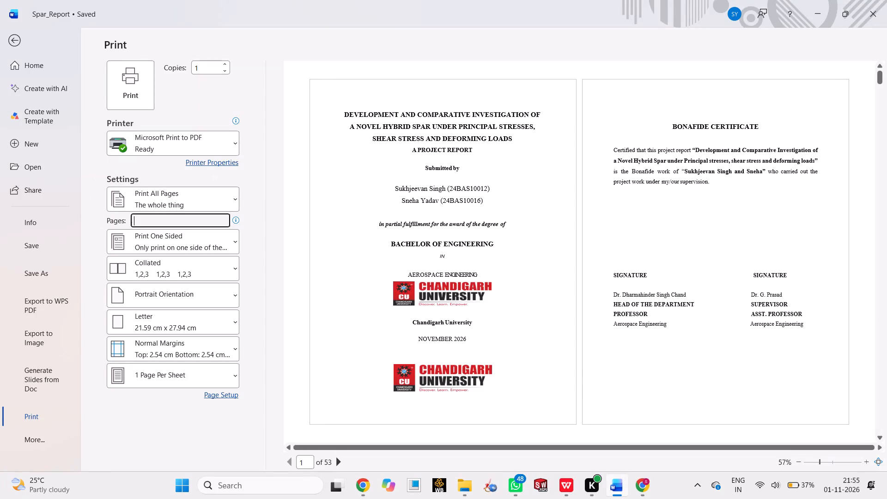
key(3)
text(4-)
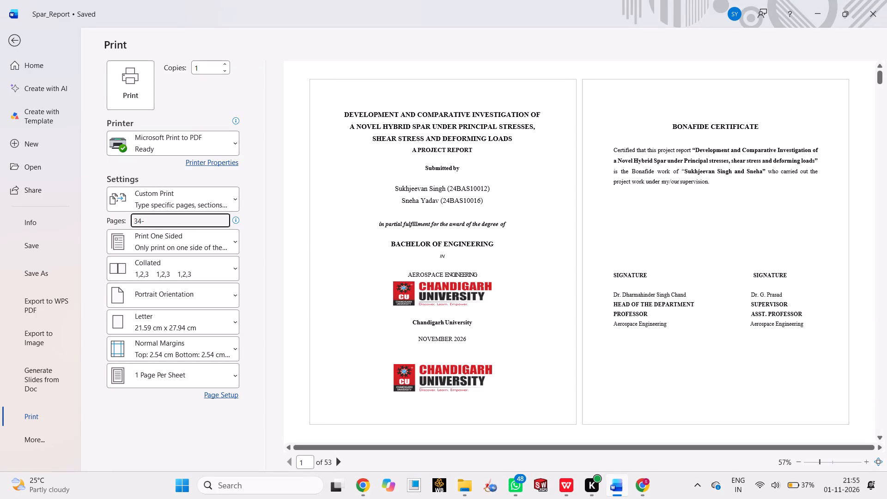
text(48)
key(Return)
key(Return)
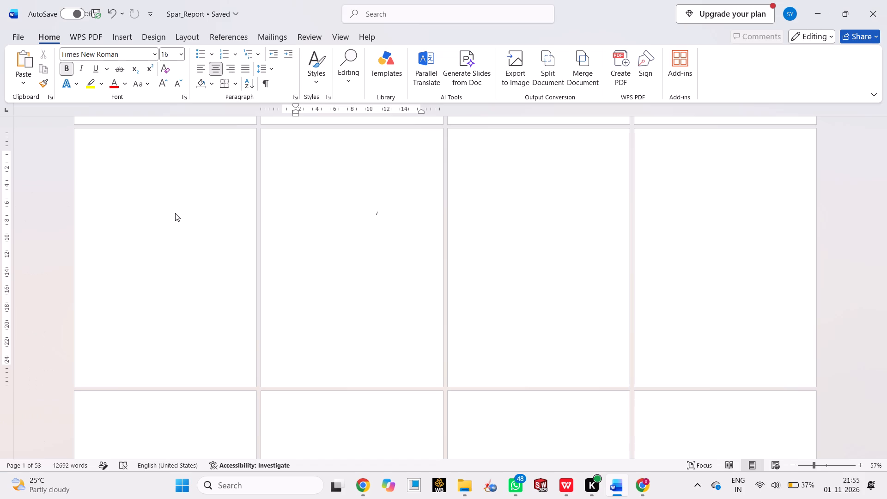
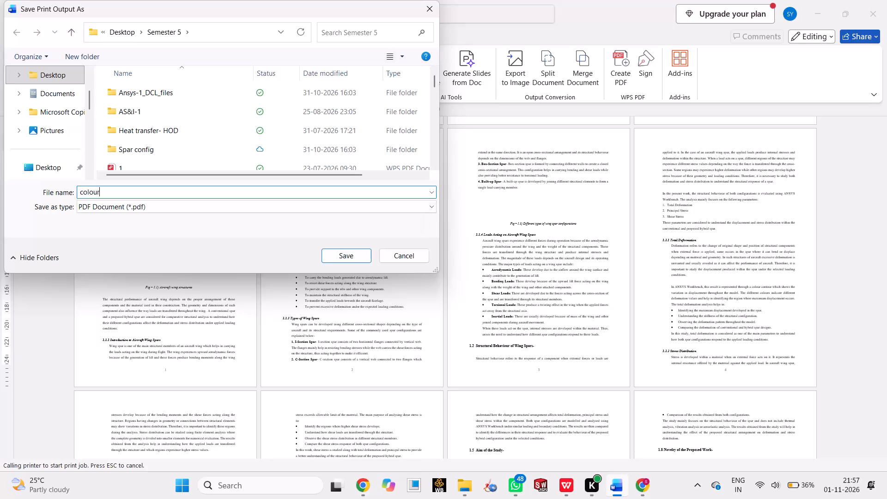
Save the print output of pages 34-48 as the PDF colour in the Semester 5 folder.
key(Return)
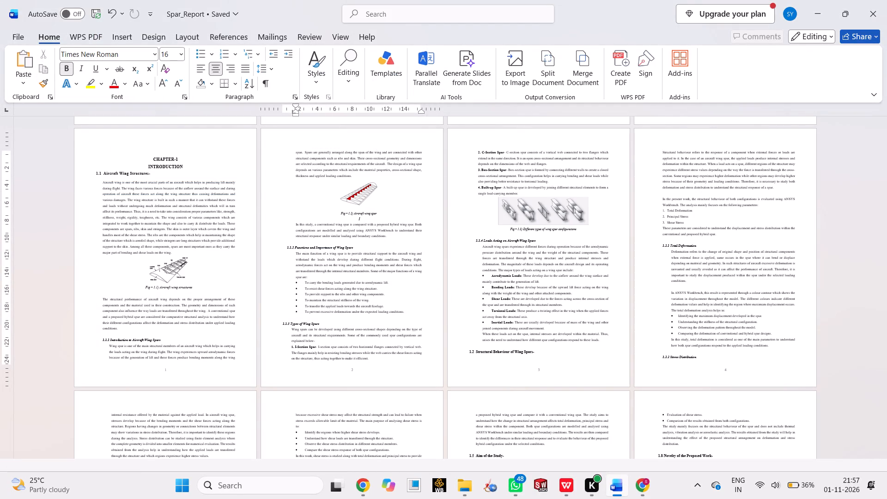
Print pages 1-33, 49-53 of the wing spar report, one-sided, with the Microsoft Print to PDF printer.
key(ctrl+p)
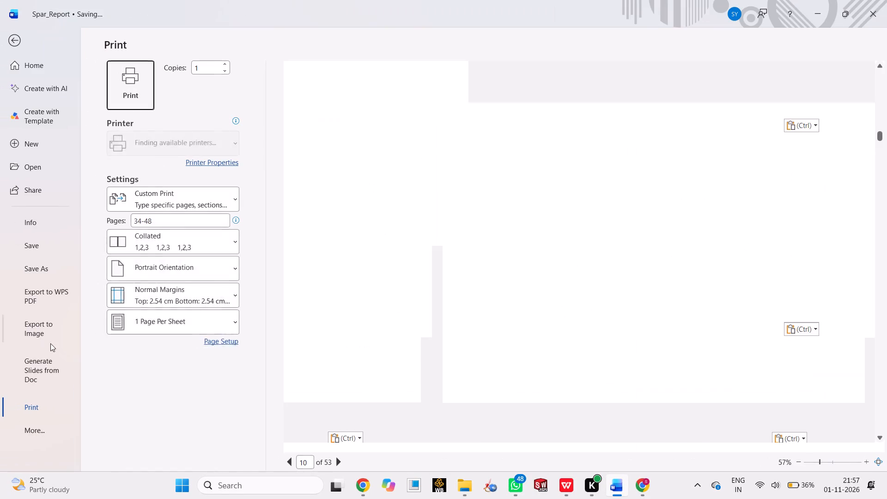
click(177, 225)
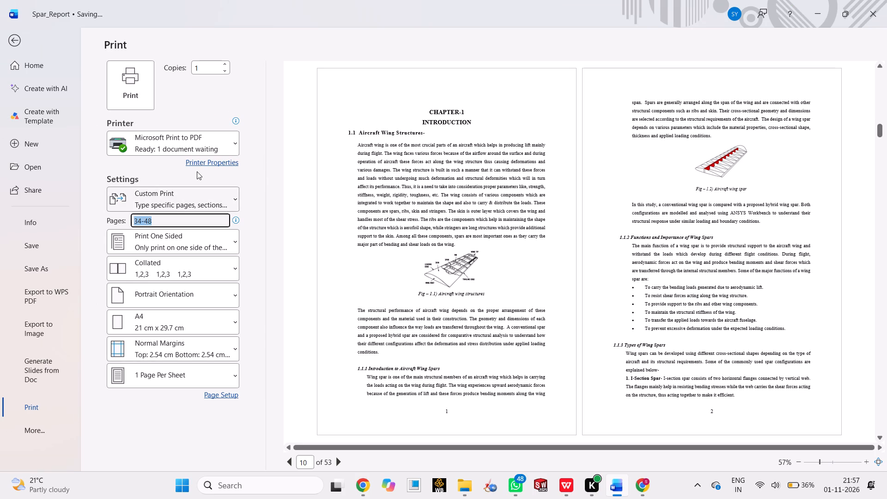
text(1-33,)
key(space)
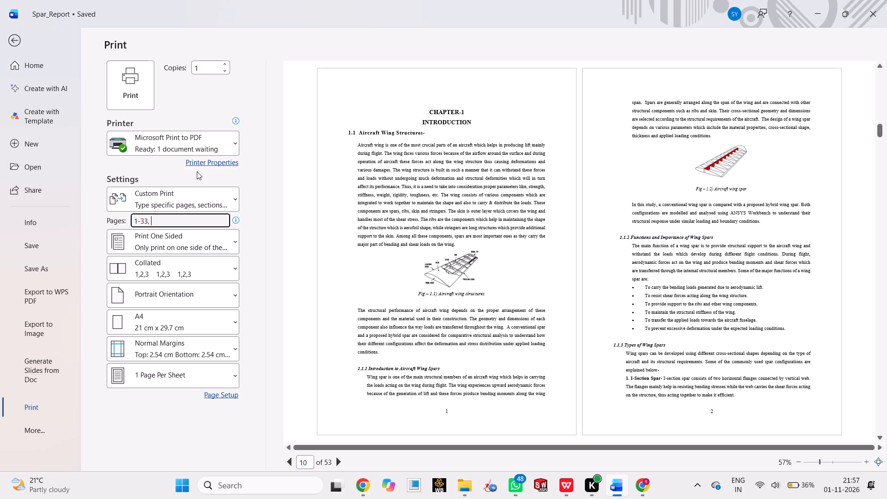
text(49)
key(minus)
text(53)
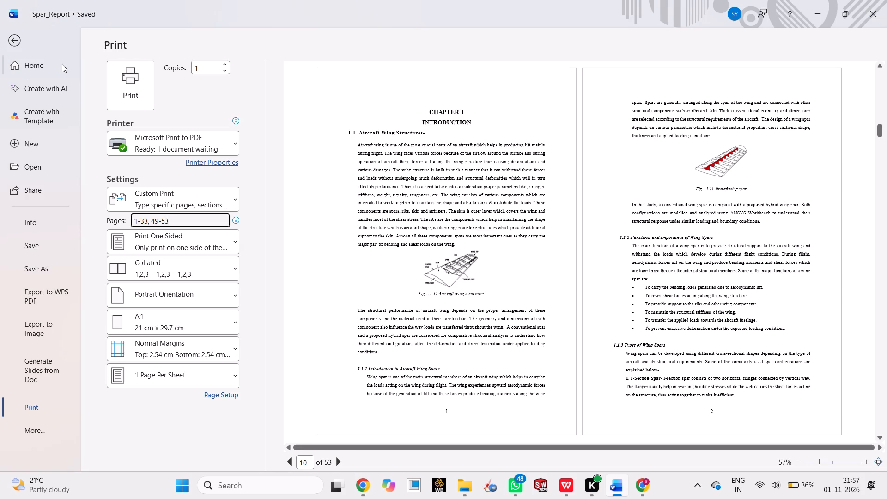
key(Return)
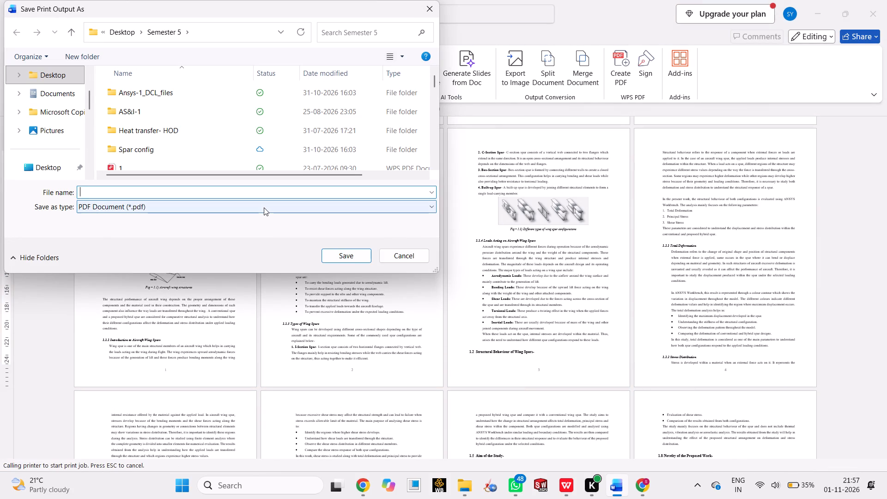
Save this print output as the PDF black_spar in the Semester 5 folder.
text(black)
text(_spar)
key(Return)
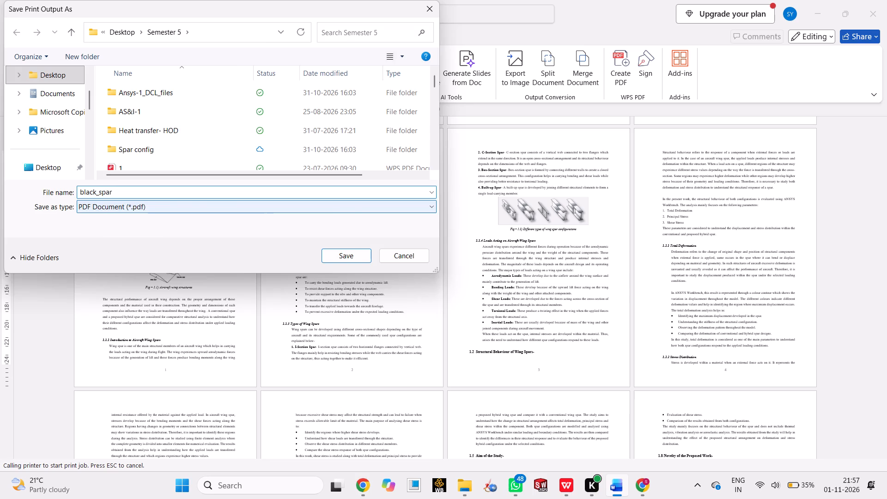
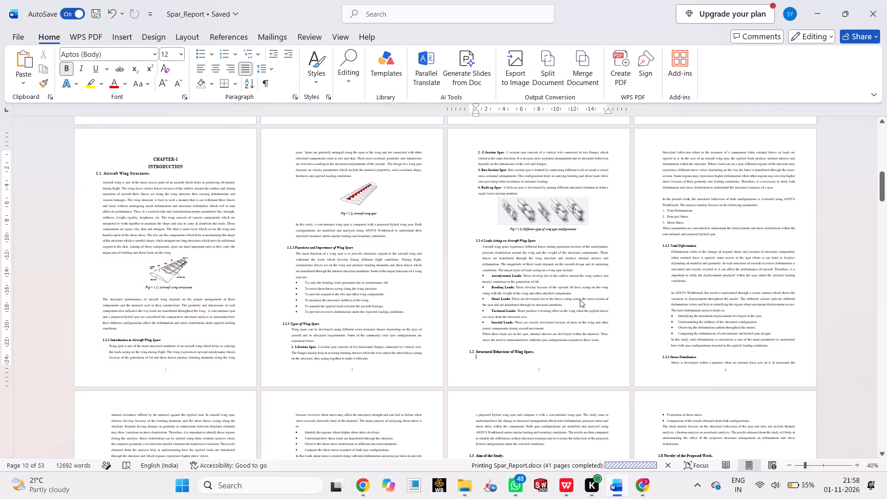
Look over the report's opening pages, from the start of Chapter 1 back to the title page.
scroll(580, 298, up, 5)
scroll(529, 316, up, 6)
scroll(529, 316, down, 5)
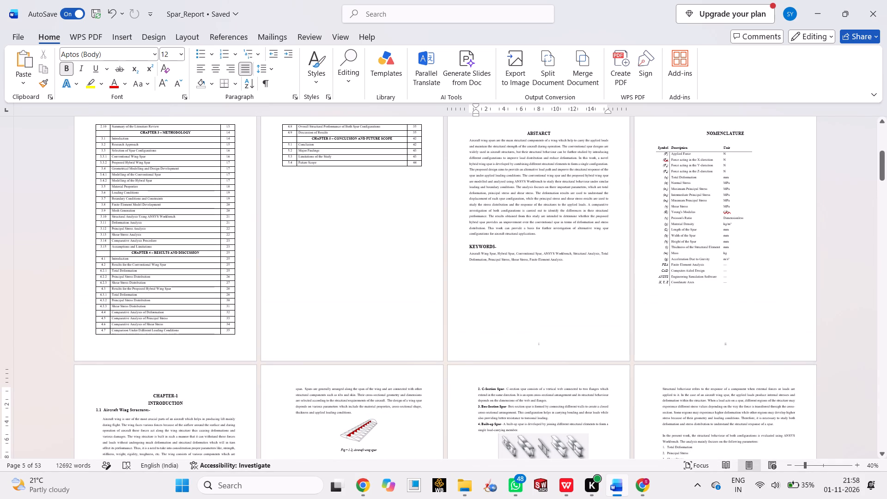
scroll(834, 418, down, 5)
scroll(805, 388, up, 20)
scroll(805, 388, up, 7)
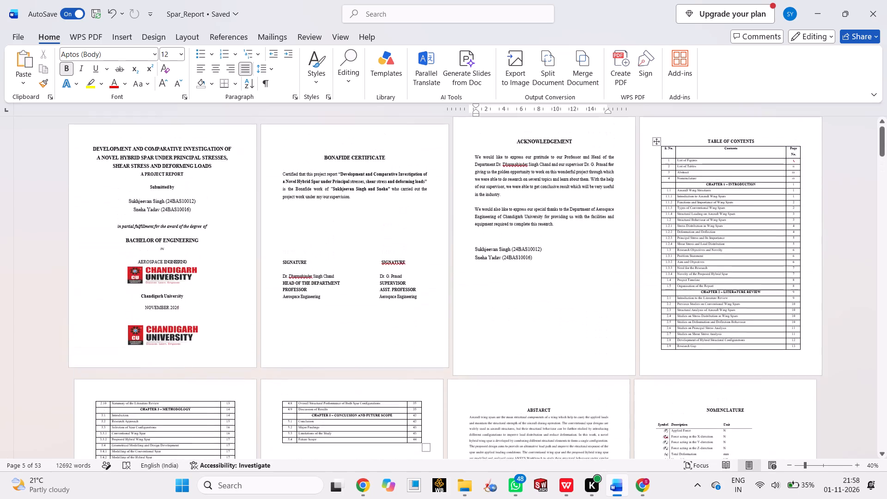
scroll(772, 323, down, 5)
scroll(813, 275, up, 8)
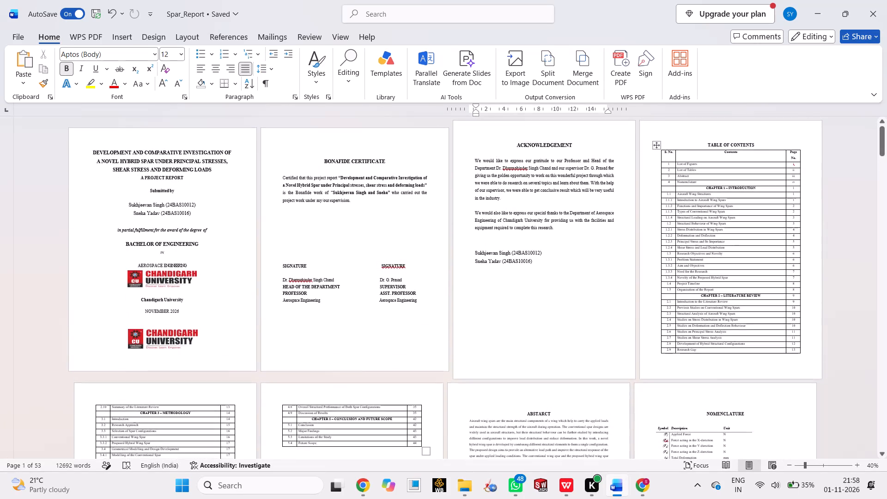
Look over the rest of the wing spar report, from the table of contents through to its last page.
scroll(832, 249, down, 17)
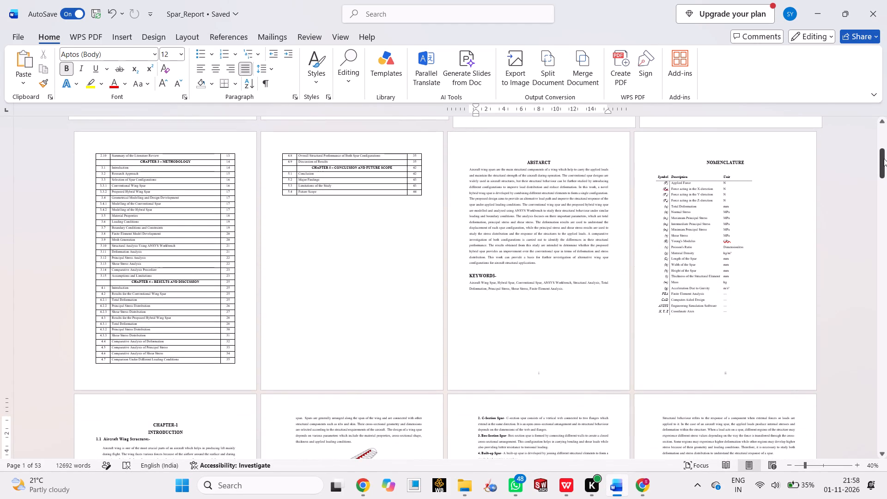
drag(884, 158, 875, 321)
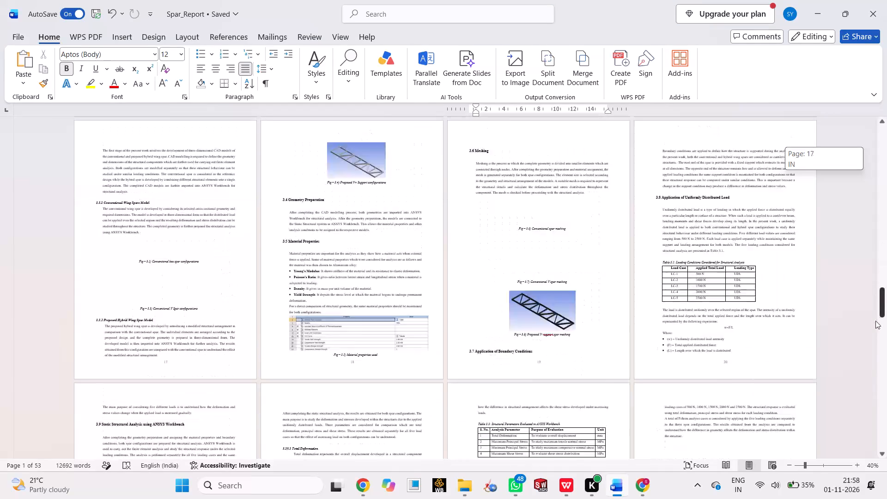
drag(875, 321, 870, 480)
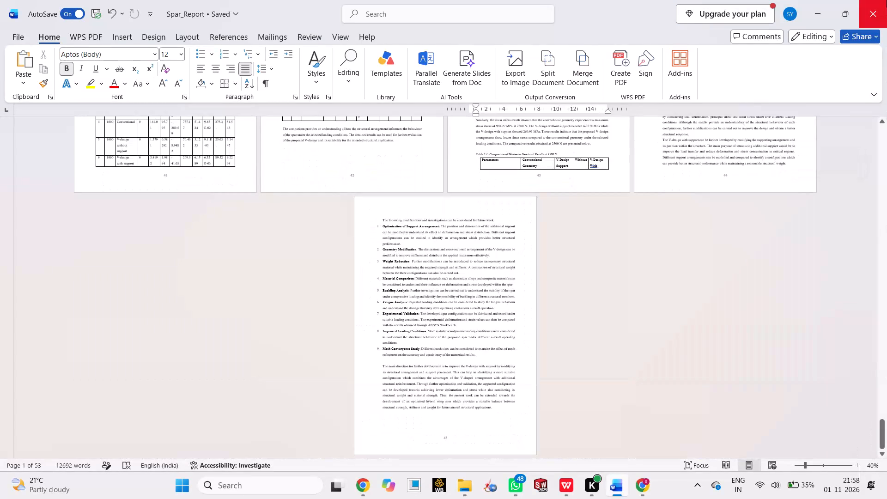
Close the Spar_Report document.
click(886, 0)
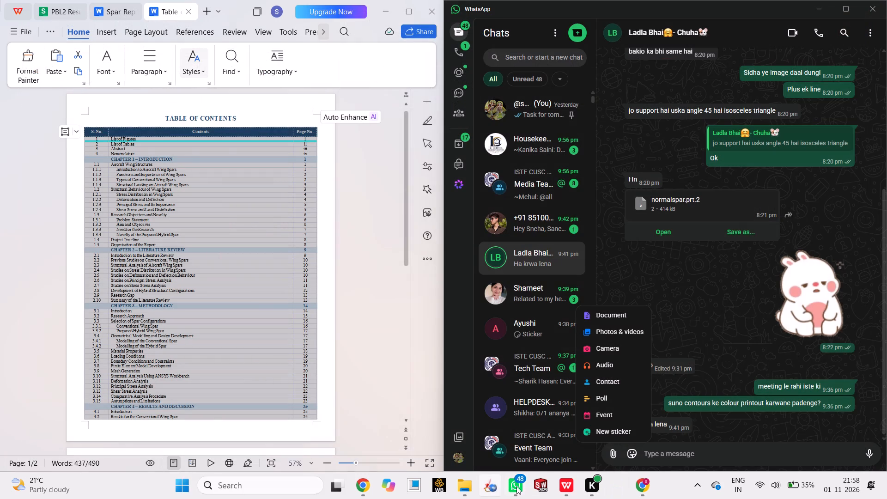
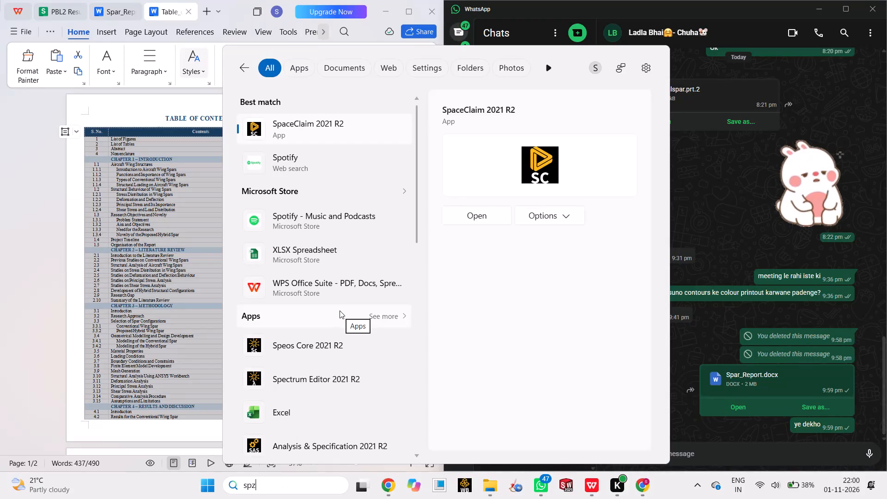
Search the computer for spar, then open the Spar_Report document and its file location, the Semester 5 folder.
key(BackSpace)
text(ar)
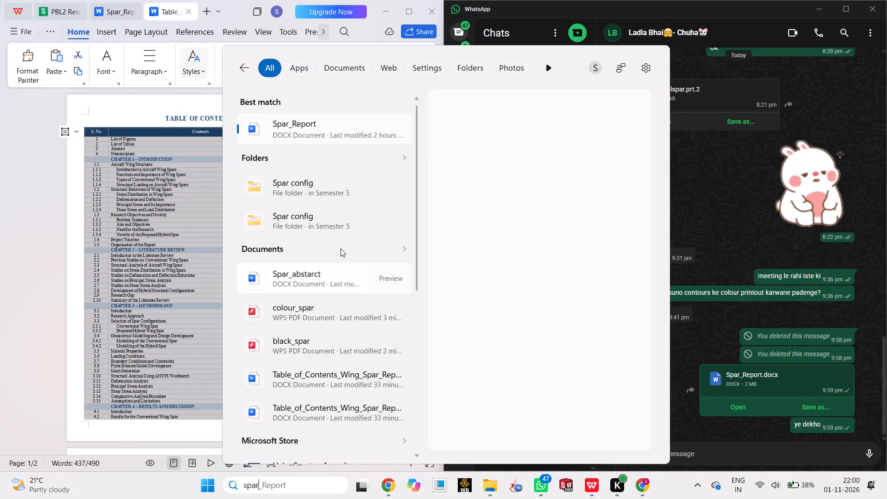
right_click(345, 126)
click(385, 140)
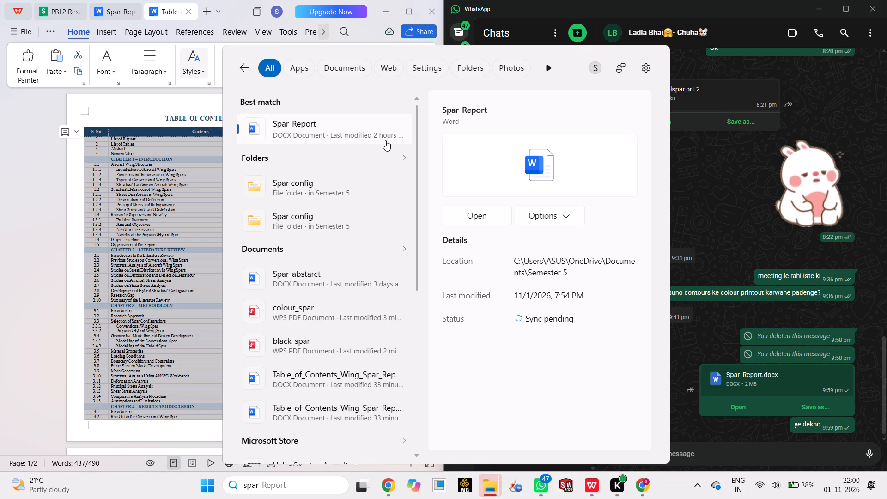
click(375, 133)
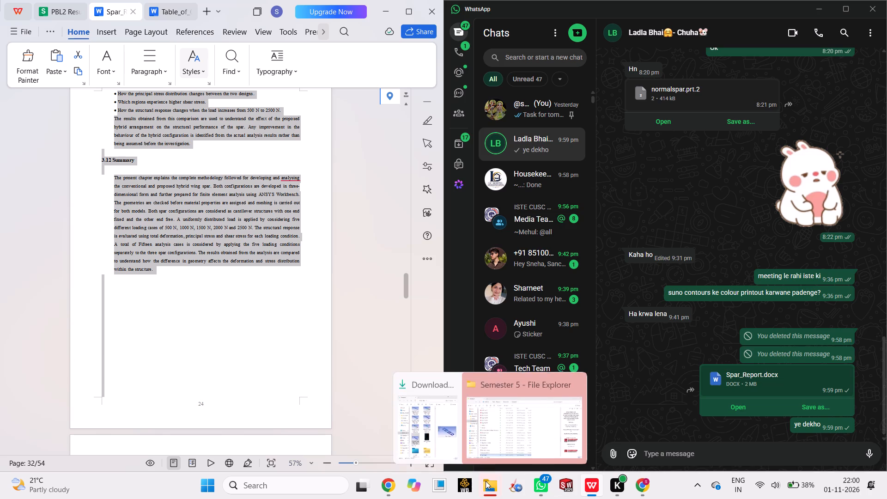
Open the Spar_Report document from the Semester 5 folder in Microsoft Word.
click(481, 439)
right_click(326, 439)
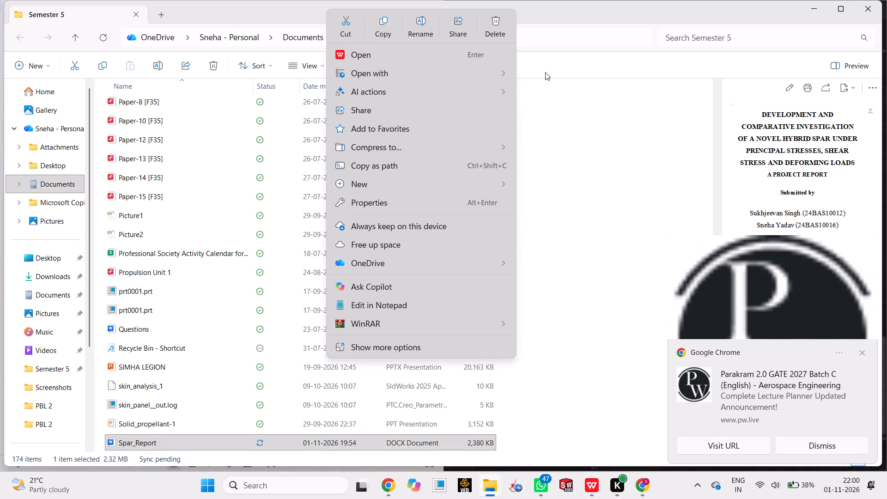
click(536, 75)
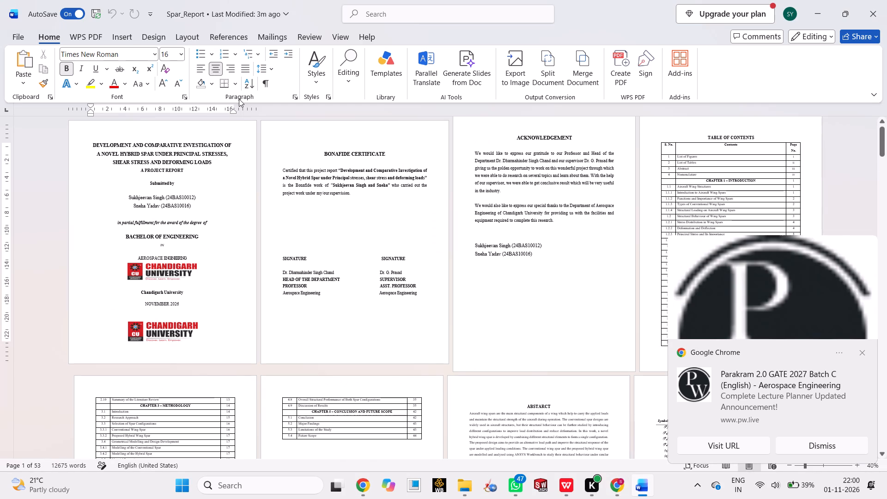
Look through the report from the title page to the Chapter 4 comparison and contour plot sections, checking page layout and figures.
scroll(332, 236, down, 20)
scroll(332, 236, down, 4)
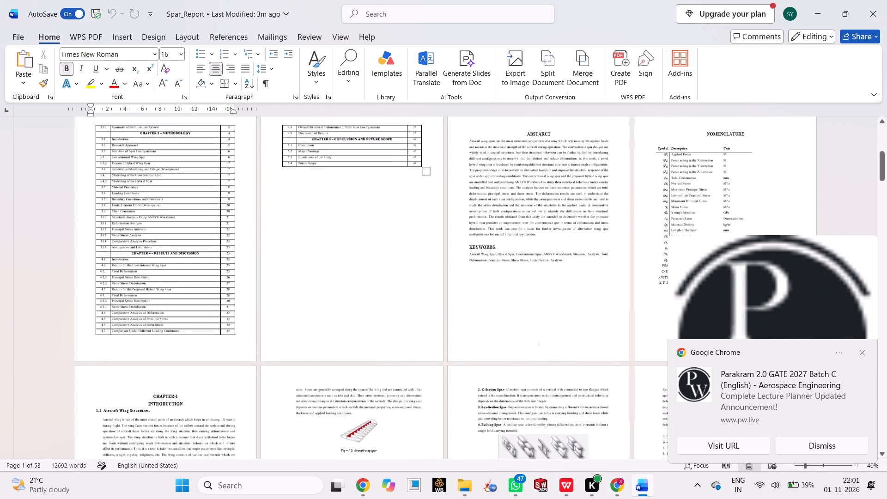
scroll(332, 236, down, 20)
scroll(332, 236, down, 18)
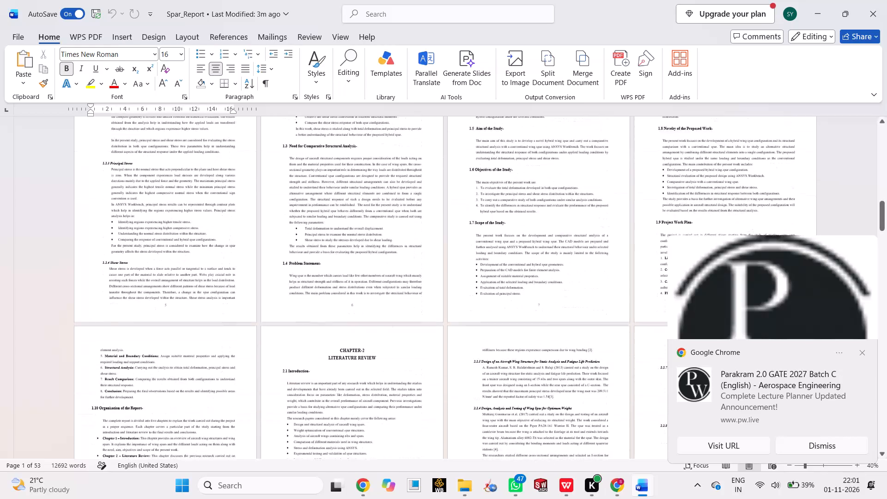
scroll(332, 236, down, 20)
scroll(332, 236, down, 17)
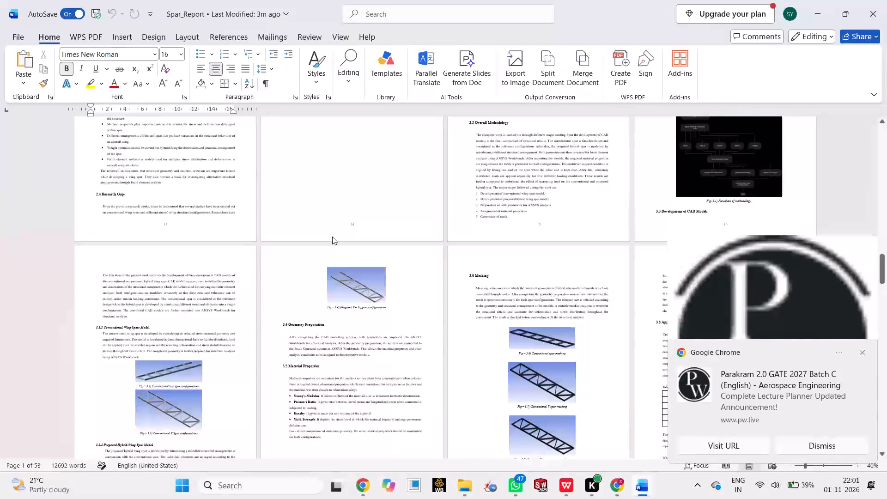
scroll(332, 237, down, 20)
scroll(332, 237, down, 17)
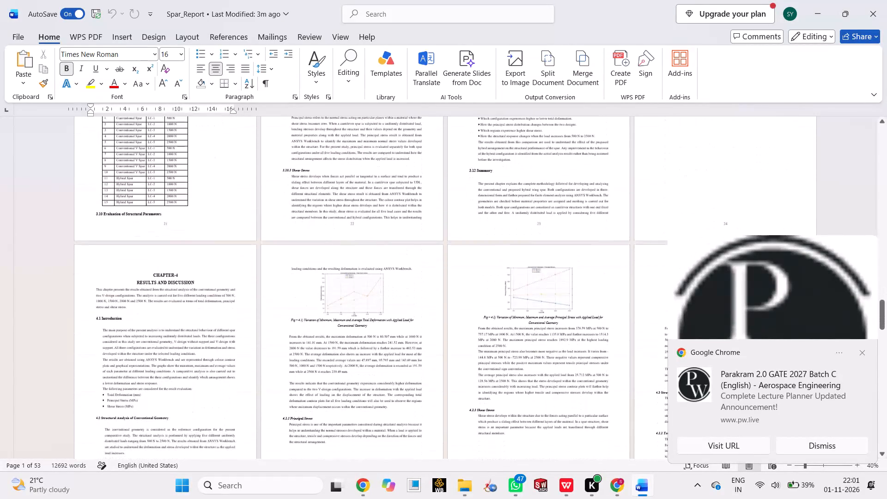
scroll(332, 237, down, 2)
click(332, 237)
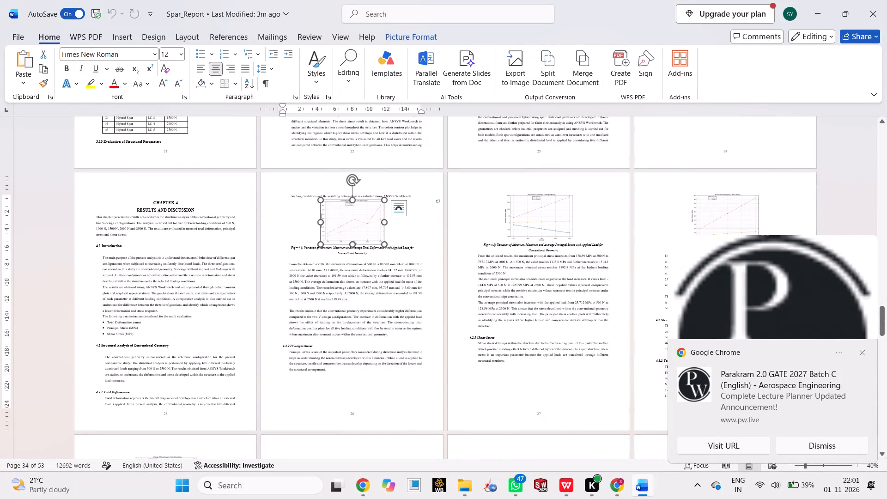
click(396, 298)
scroll(436, 325, down, 10)
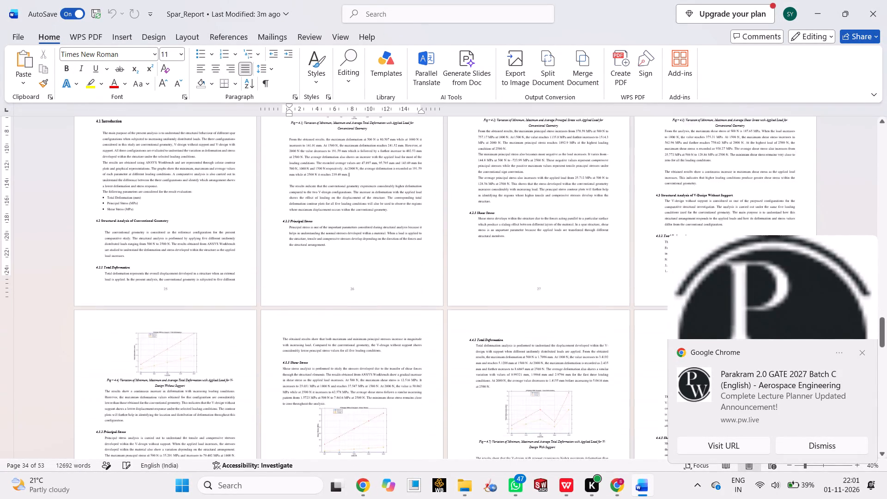
scroll(437, 324, down, 12)
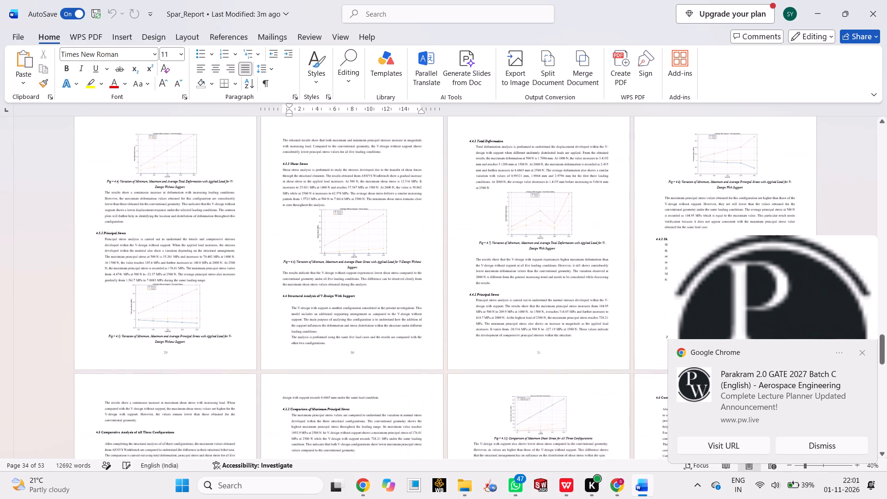
scroll(439, 317, down, 1)
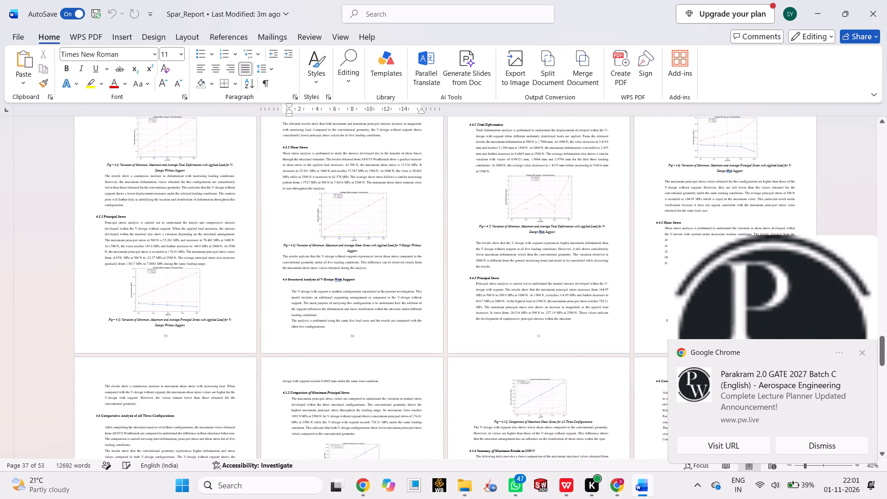
scroll(479, 331, down, 10)
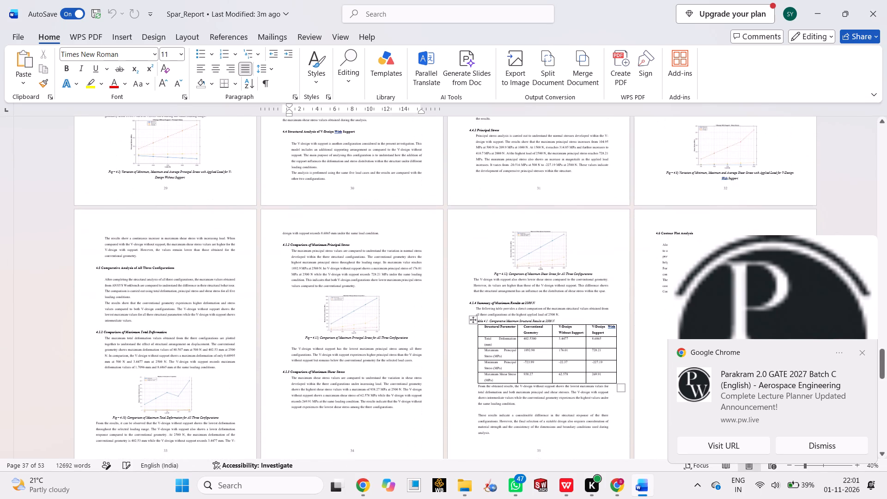
Re-examine the pages from the end of Chapter 3 through the Chapter 4 graphs and comparison tables, including a multi-page overview.
scroll(479, 331, up, 15)
scroll(474, 330, down, 19)
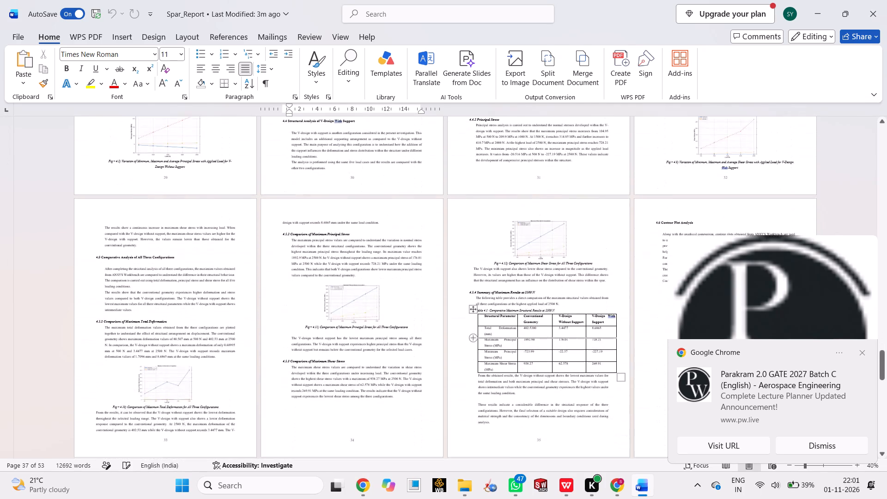
scroll(474, 328, down, 3)
scroll(474, 328, up, 10)
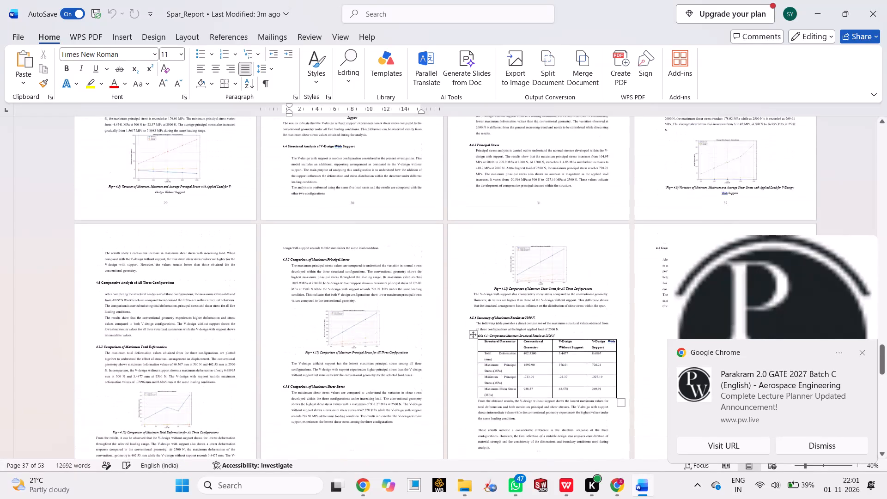
scroll(474, 328, up, 20)
scroll(474, 328, up, 18)
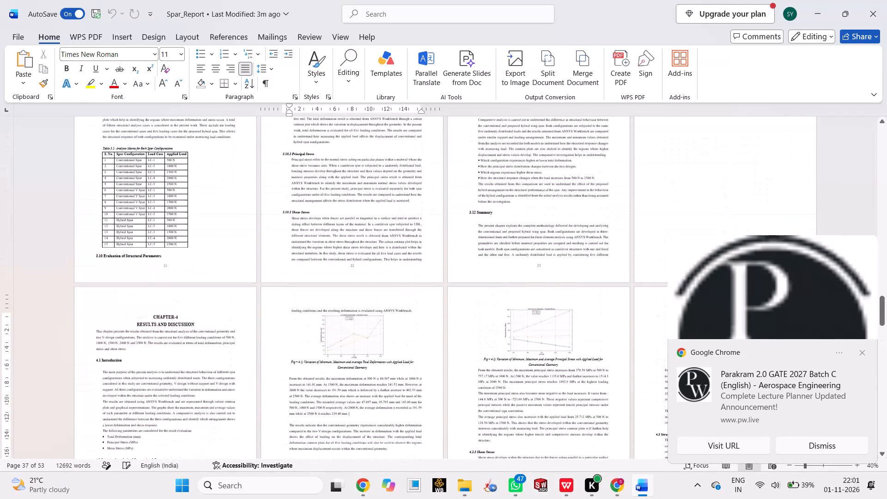
scroll(413, 329, up, 5)
scroll(413, 329, down, 2)
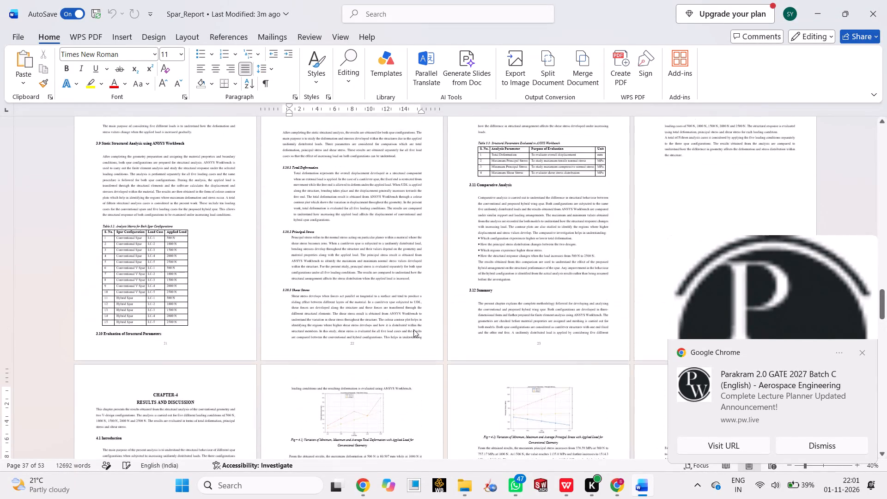
scroll(413, 329, down, 4)
click(414, 329)
scroll(450, 353, down, 5)
ctrl+scroll(451, 344, down, 2)
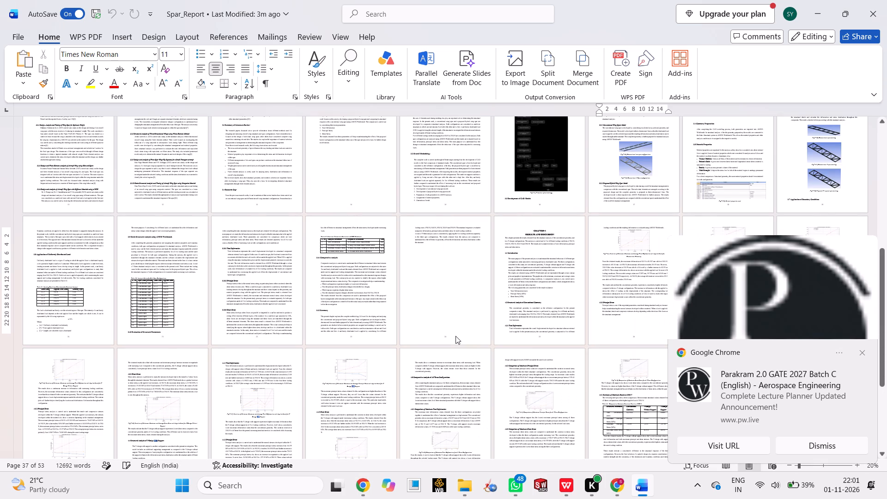
Examine the report's multi-page overview from the literature review through the Chapter 4 results to the conclusion pages, checking page layout.
click(863, 353)
click(717, 166)
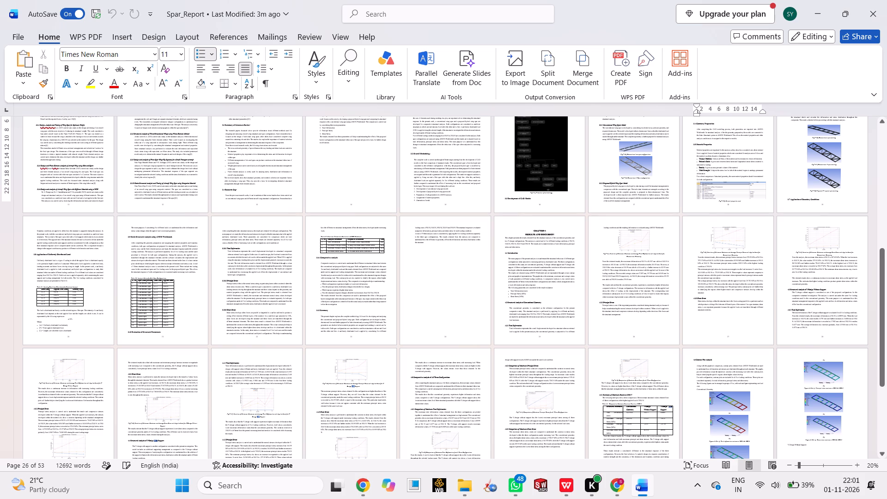
scroll(723, 273, up, 6)
scroll(723, 273, down, 3)
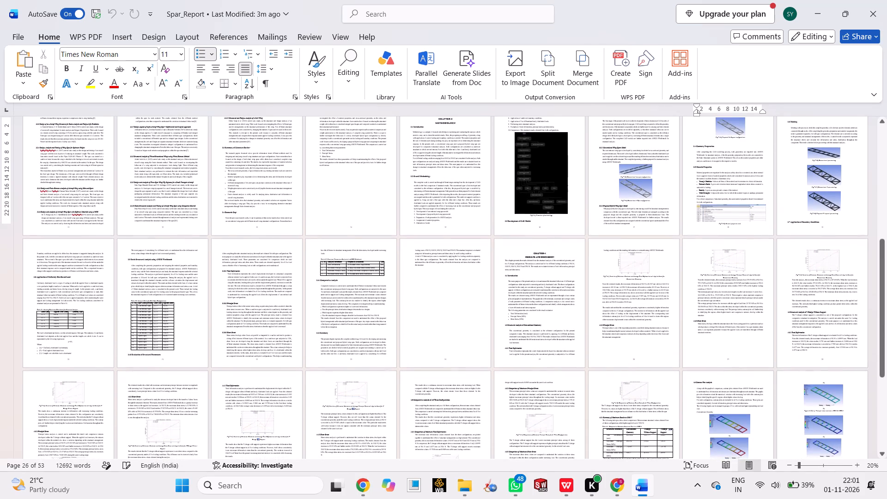
click(660, 286)
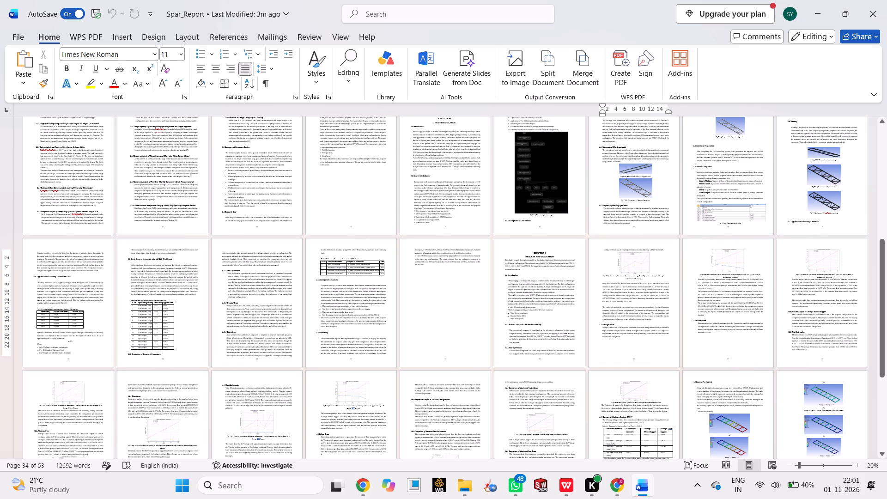
scroll(485, 345, down, 14)
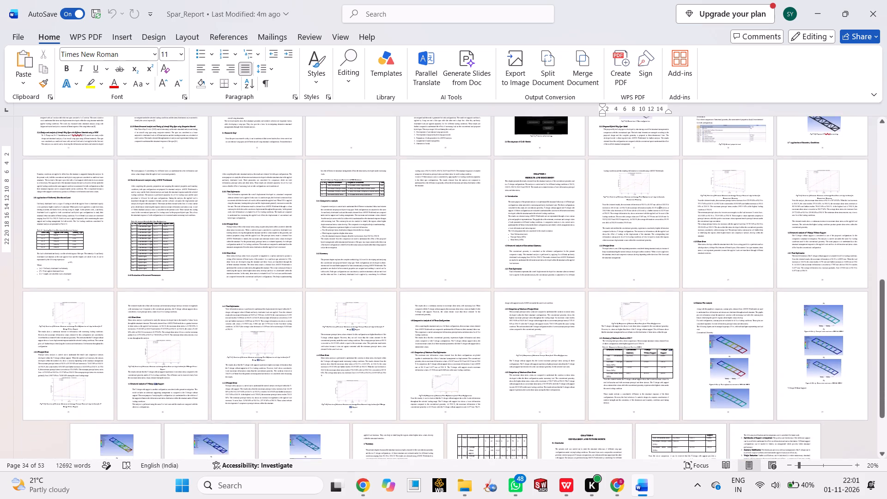
scroll(494, 331, down, 3)
scroll(498, 330, up, 15)
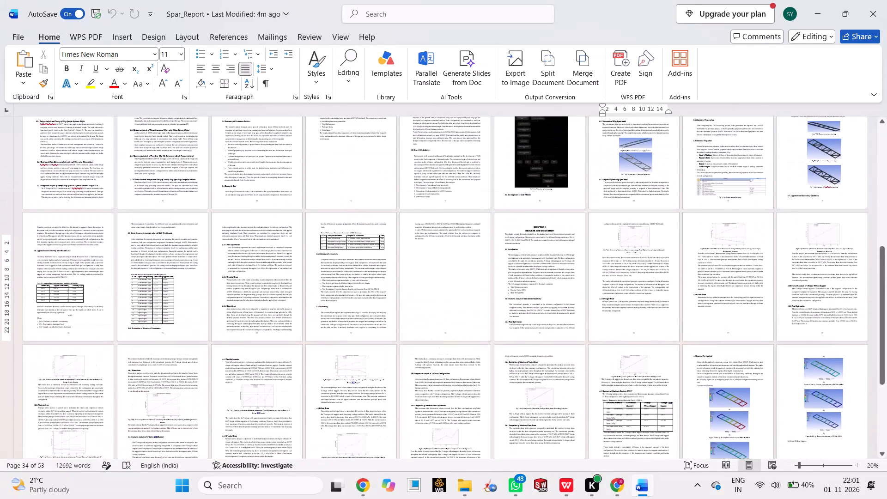
scroll(500, 327, up, 5)
scroll(500, 327, down, 15)
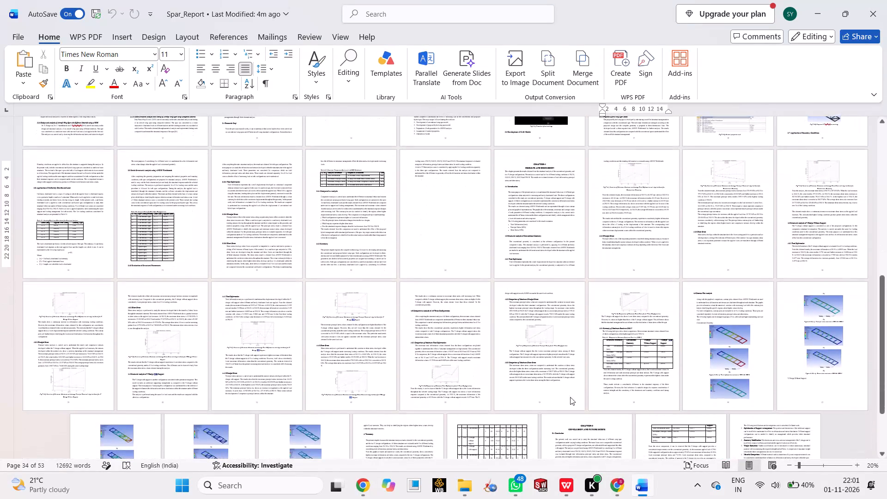
Switch to the spar report open in WPS Office.
click(558, 492)
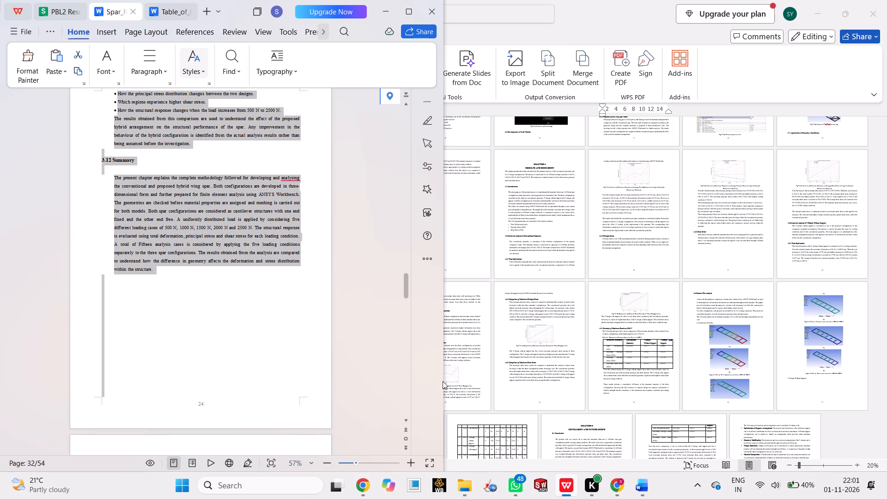
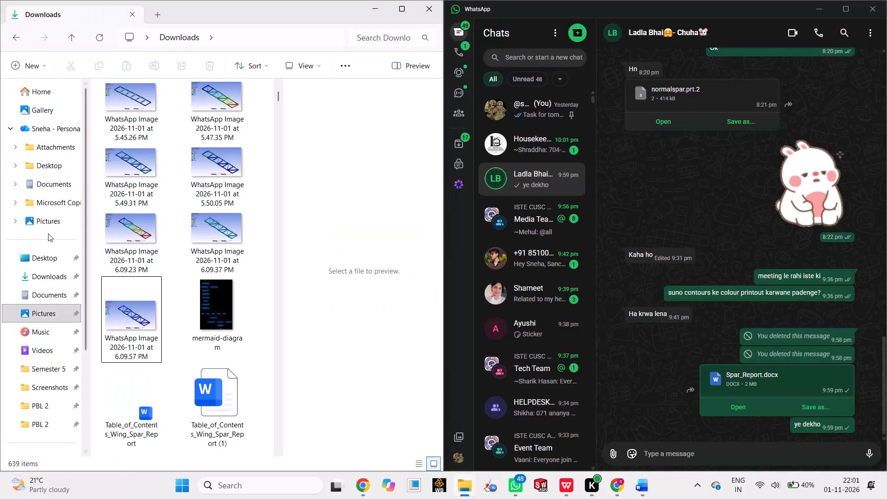
Browse to the Semester 5 folder inside Documents and look into its Spar config subfolder.
click(42, 268)
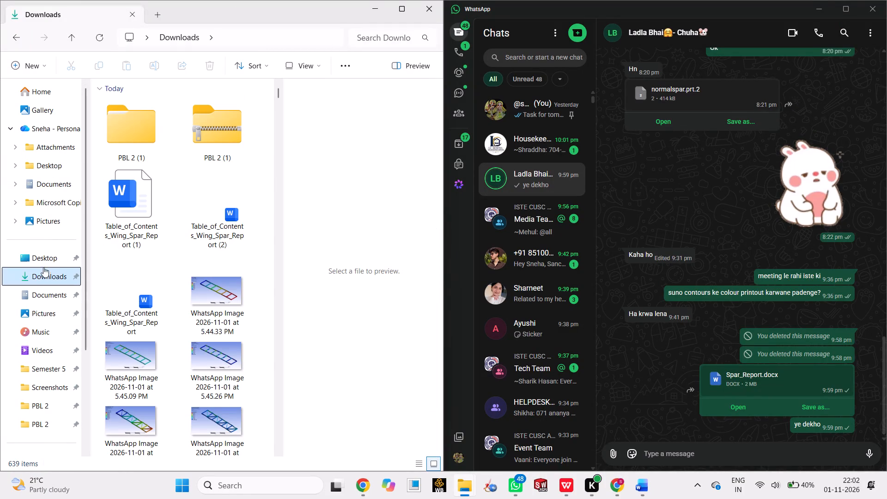
click(43, 261)
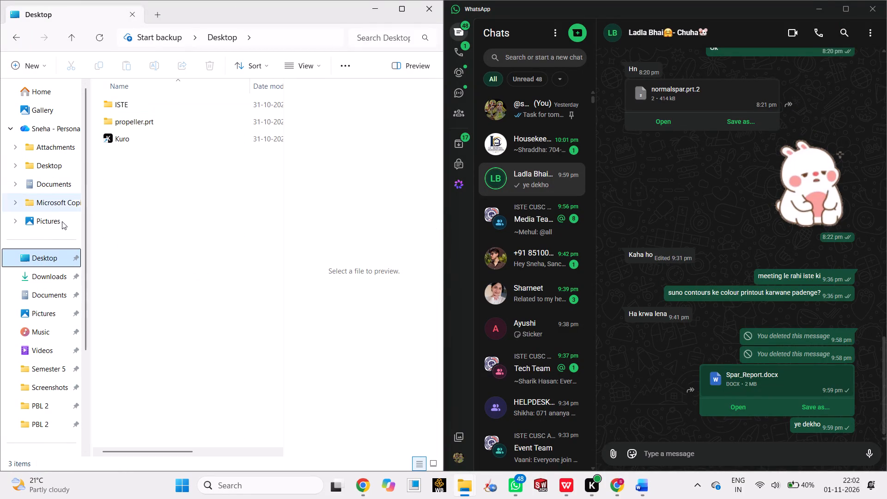
click(37, 280)
click(46, 292)
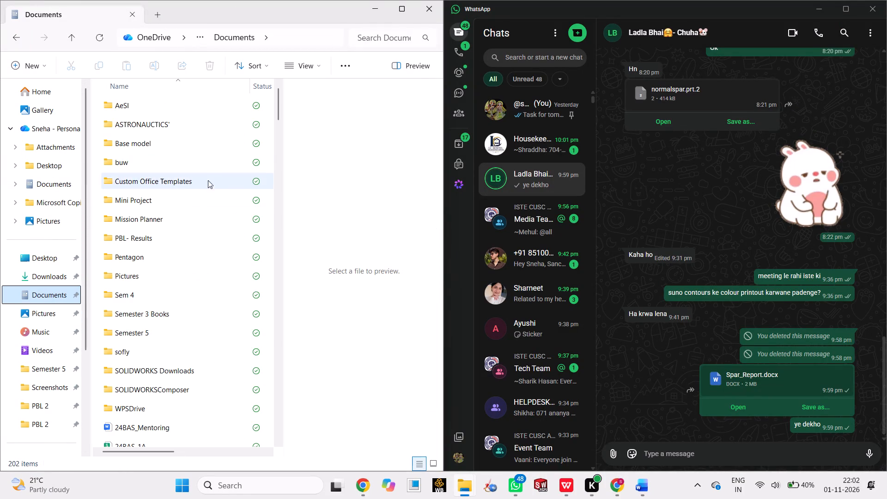
double_click(167, 330)
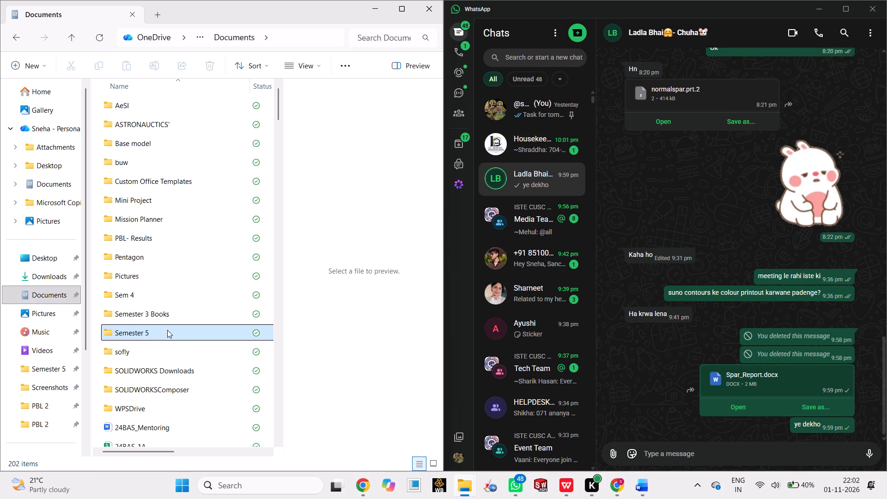
double_click(179, 216)
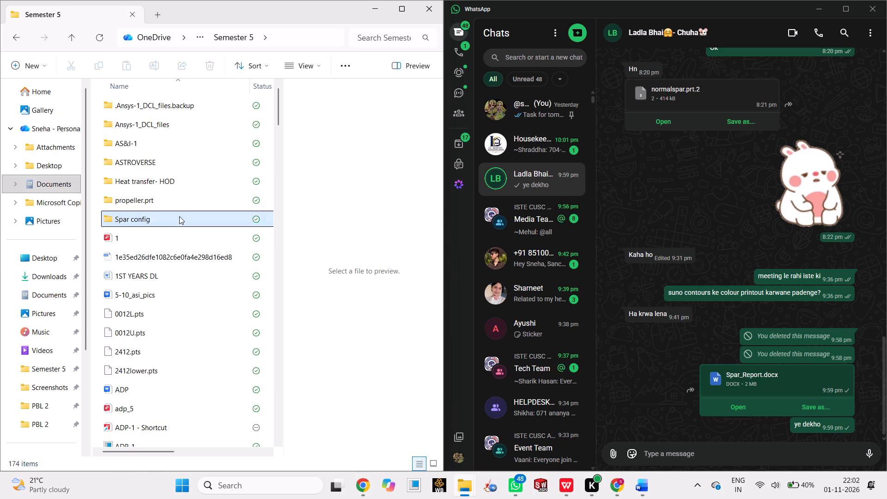
click(20, 35)
Search the Semester 5 folder for "co".
click(393, 36)
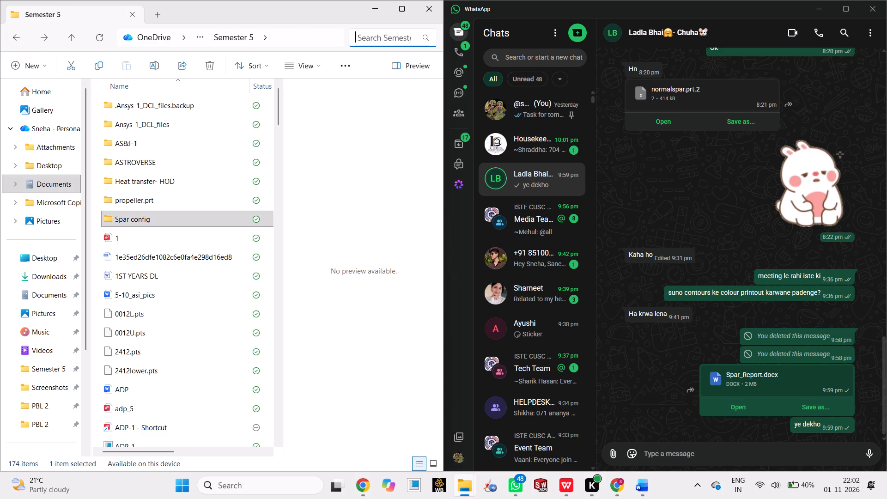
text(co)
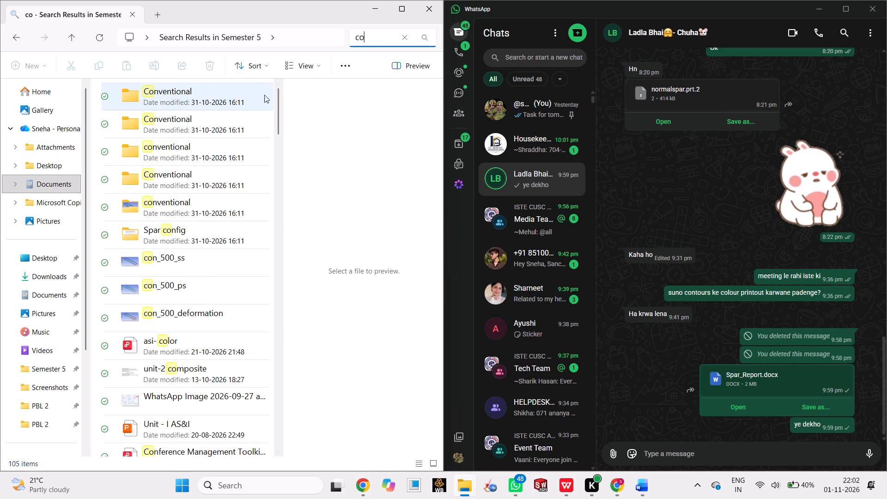
Clear the Semester 5 search, return to the Documents folder and look through its files for the printed PDFs.
click(389, 41)
key(BackSpace)
key(BackSpace)
key(BackSpace)
key(BackSpace)
key(BackSpace)
key(BackSpace)
key(BackSpace)
key(BackSpace)
key(BackSpace)
click(24, 36)
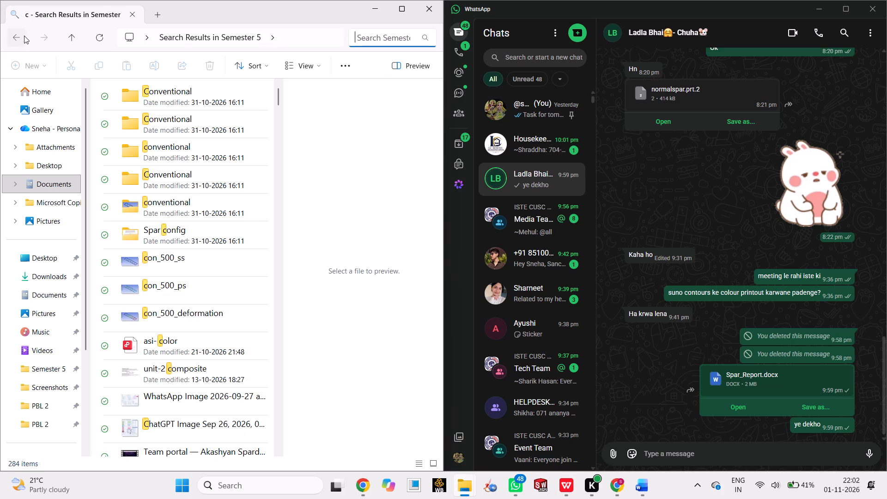
click(24, 36)
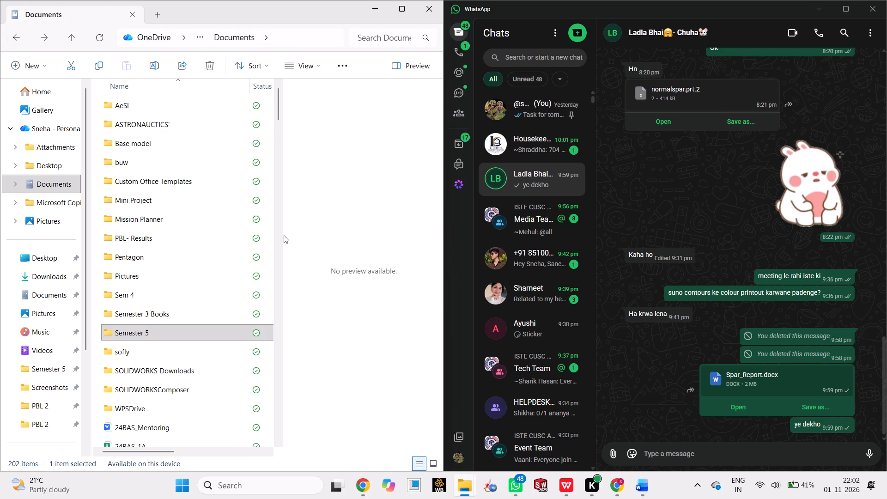
scroll(234, 225, down, 11)
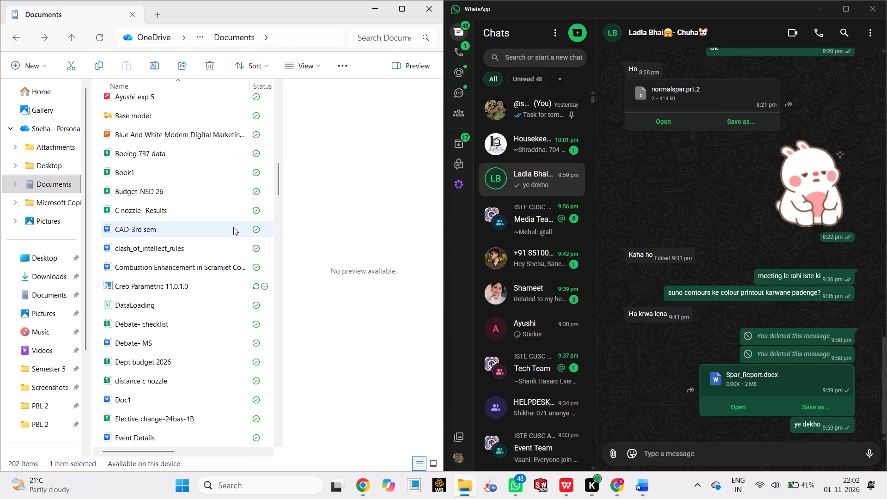
scroll(233, 227, down, 11)
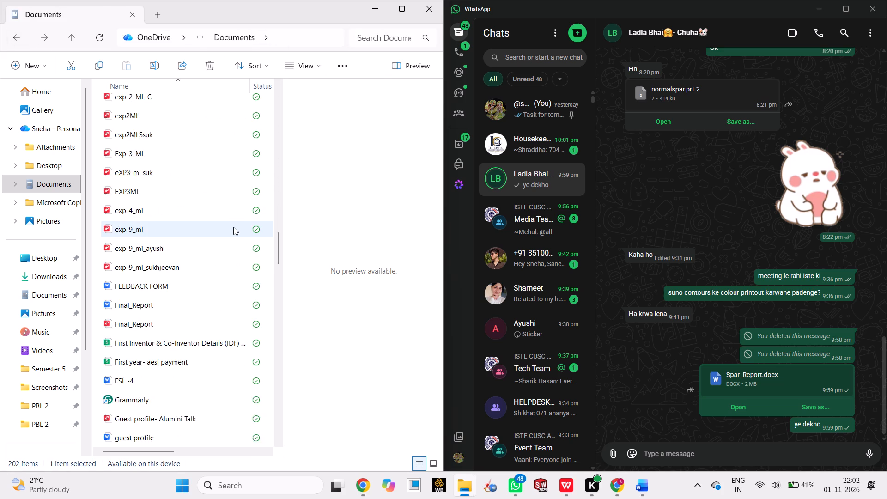
scroll(233, 227, down, 3)
Search the Documents folder for "black-".
click(402, 35)
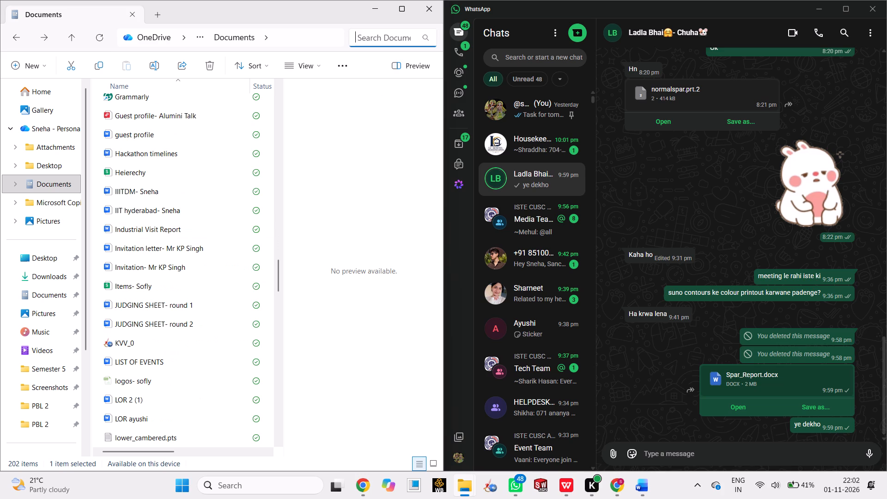
key(b)
key(l)
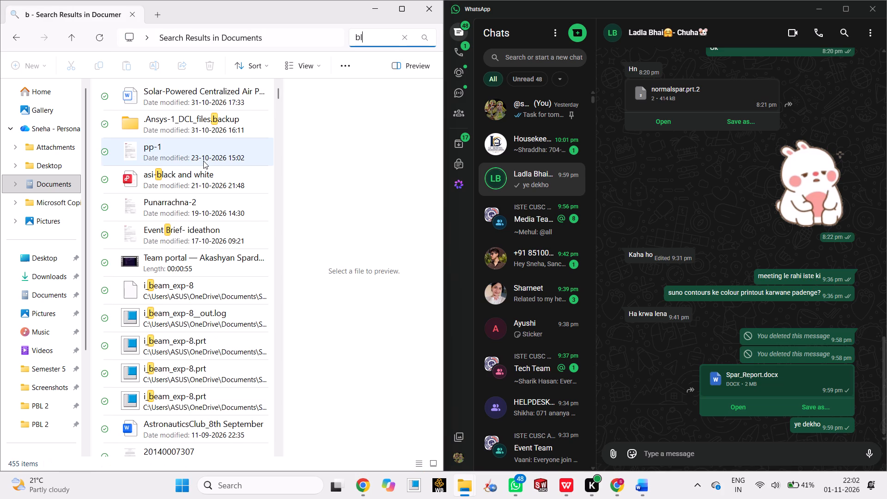
scroll(203, 161, up, 15)
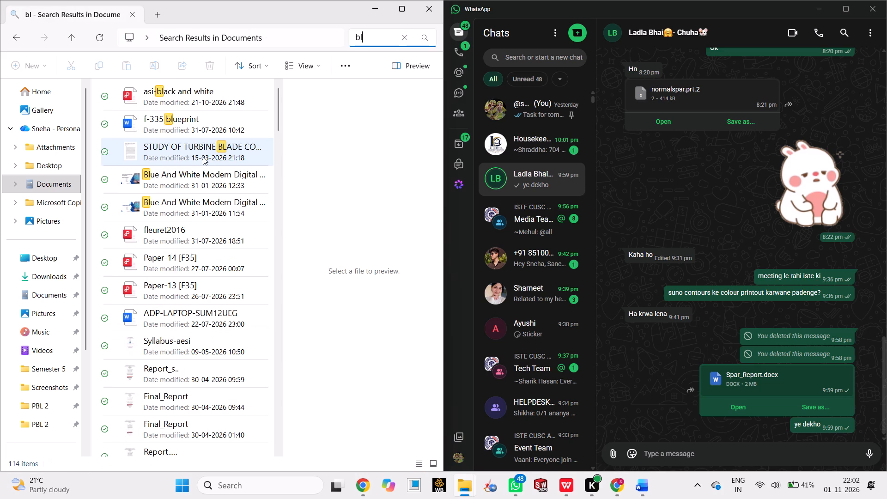
text(ack)
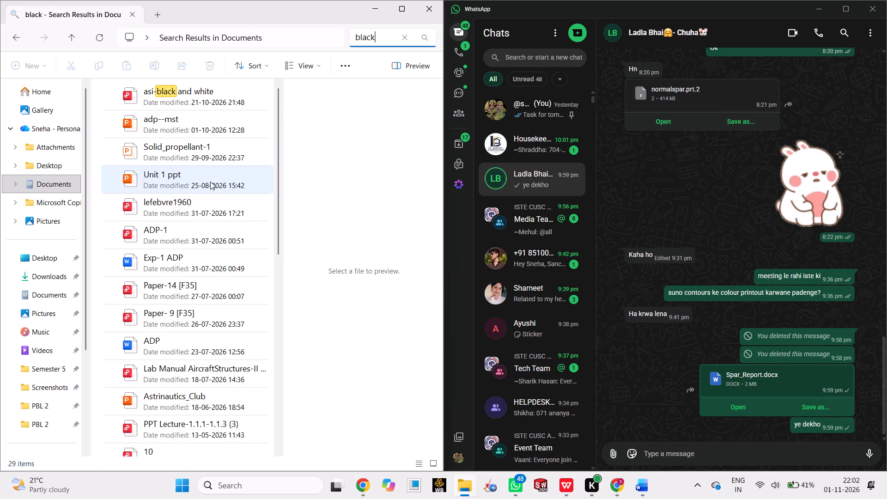
key(minus)
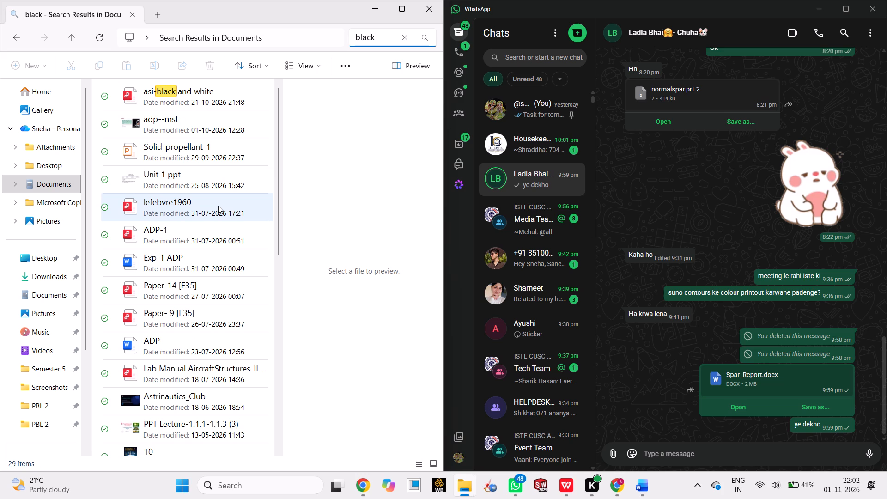
Search the Documents folder for "spar" instead and open the Spar config folder to examine its files.
key(BackSpace)
key(BackSpace)
key(BackSpace)
key(BackSpace)
key(BackSpace)
key(BackSpace)
key(BackSpace)
key(BackSpace)
key(BackSpace)
key(BackSpace)
key(BackSpace)
key(BackSpace)
key(BackSpace)
key(BackSpace)
key(BackSpace)
key(BackSpace)
key(BackSpace)
key(BackSpace)
key(BackSpace)
key(BackSpace)
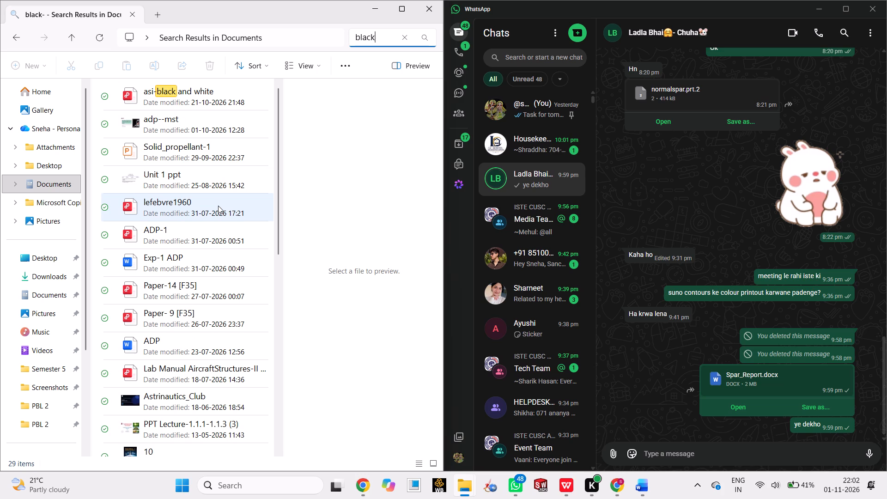
text(spar)
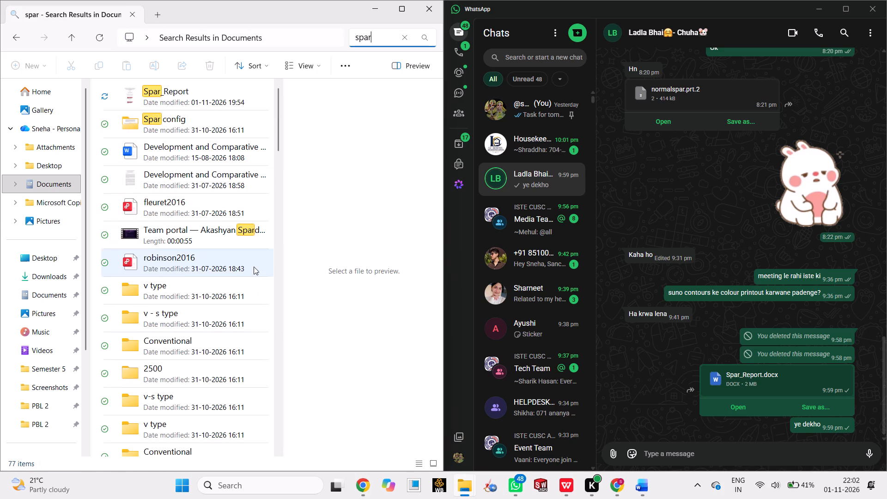
double_click(225, 131)
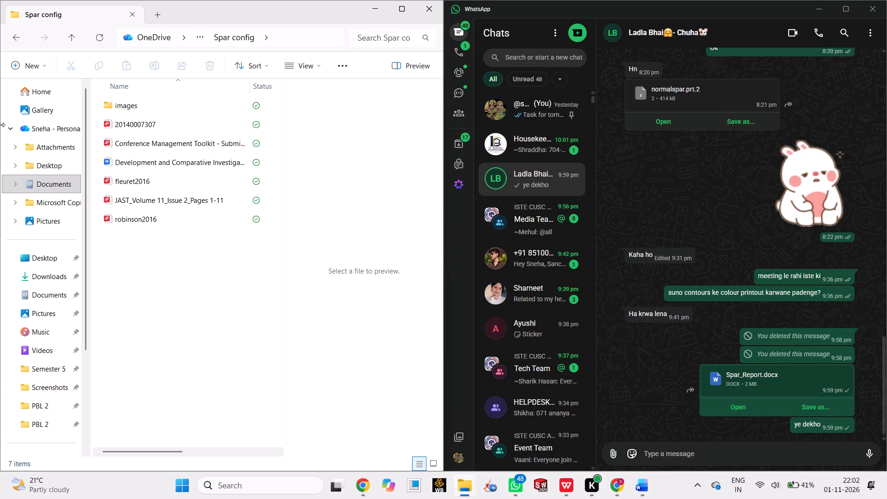
Check the Downloads folder, and search the Semester 5 folder inside Documents for "spar".
double_click(55, 285)
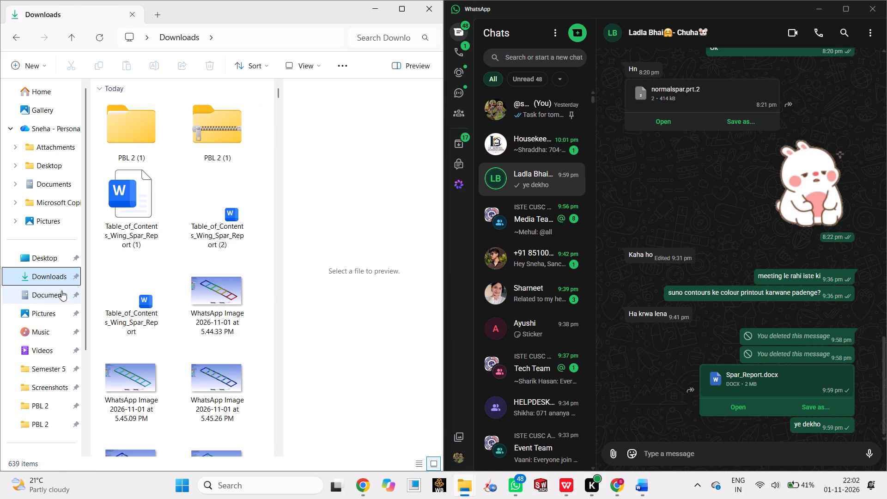
click(49, 285)
double_click(53, 297)
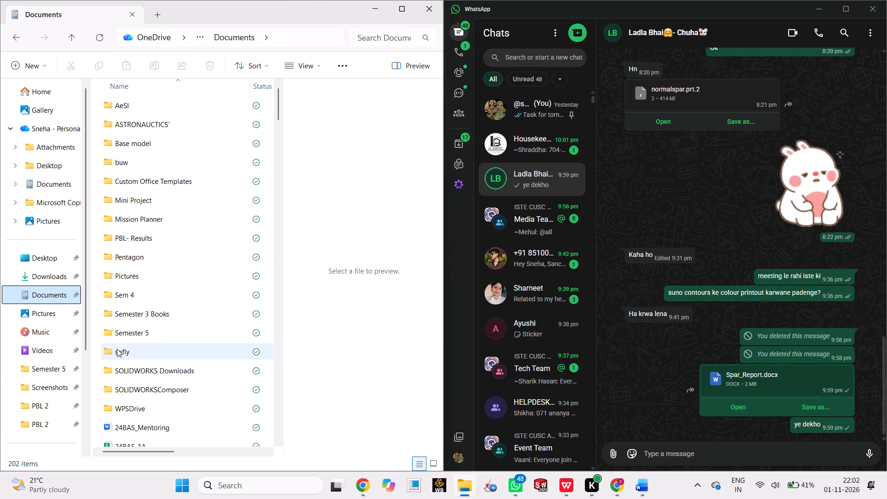
double_click(117, 337)
click(388, 37)
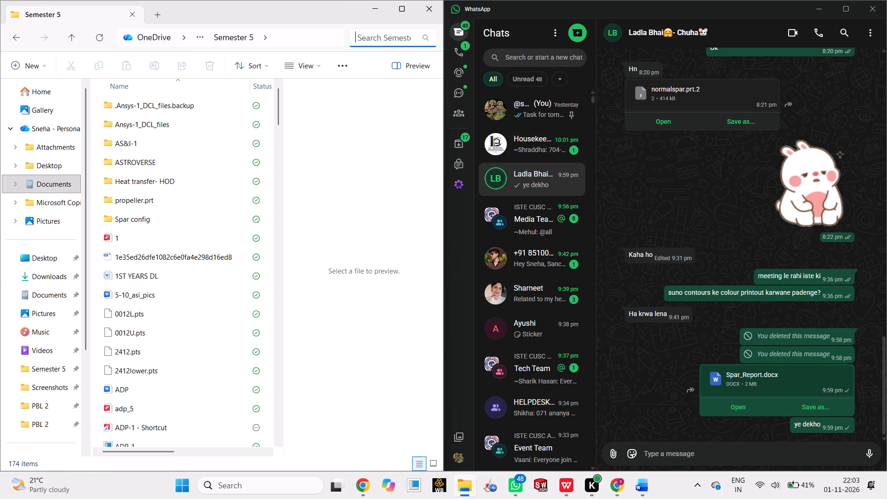
text(spar)
Search the Documents folder for "spar" again and look through the matching files.
click(12, 36)
click(12, 36)
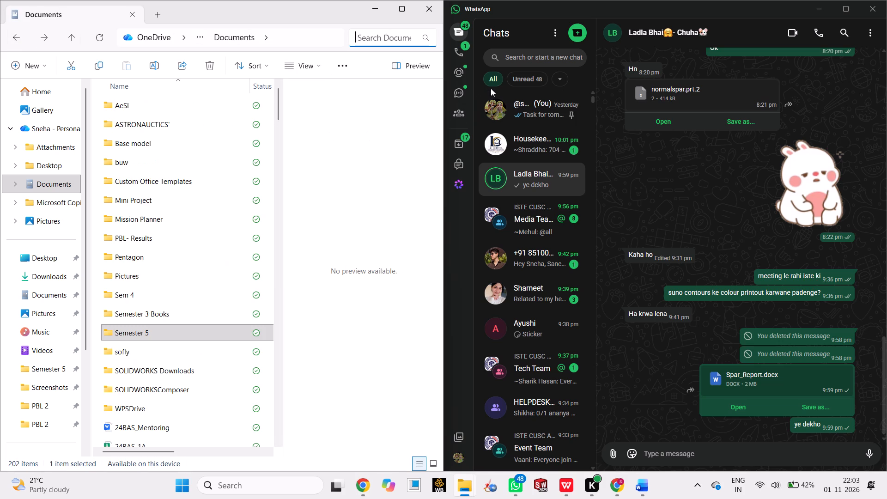
text(spar)
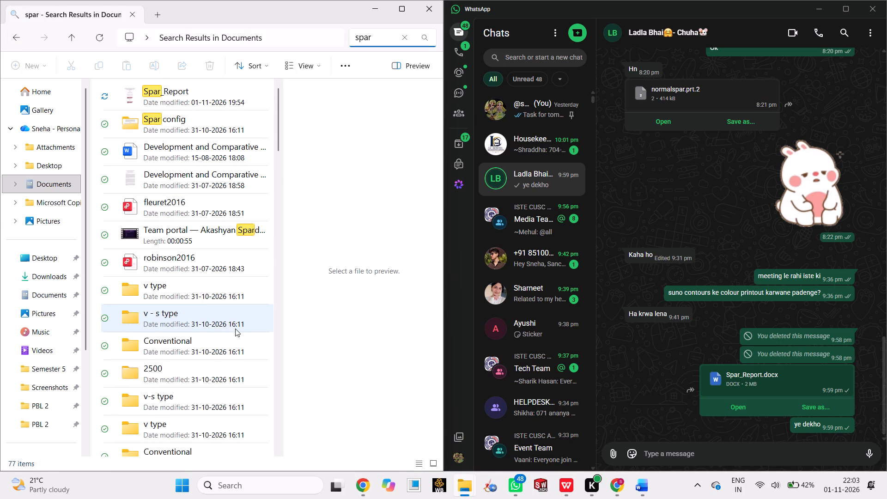
scroll(232, 286, down, 7)
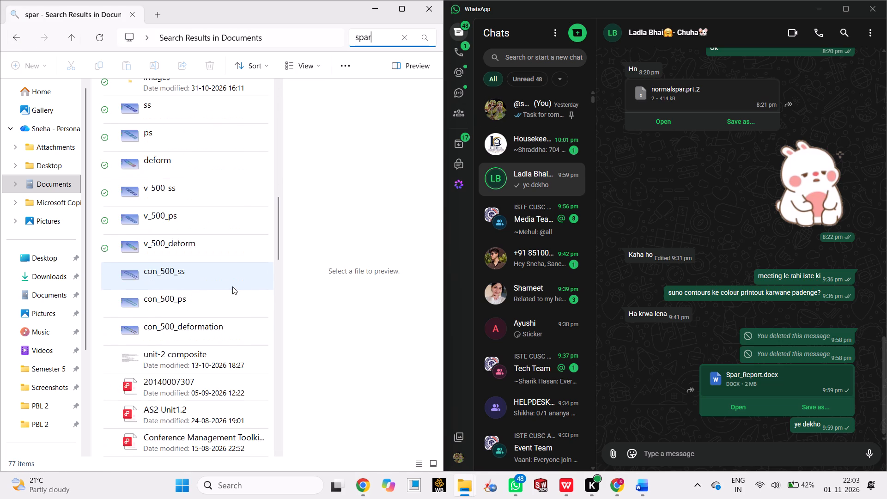
scroll(232, 286, down, 8)
scroll(232, 286, up, 5)
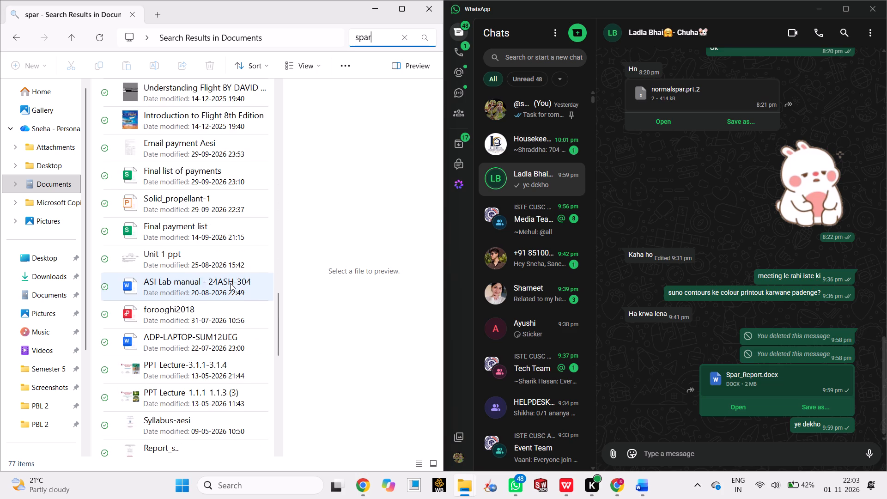
scroll(230, 283, up, 16)
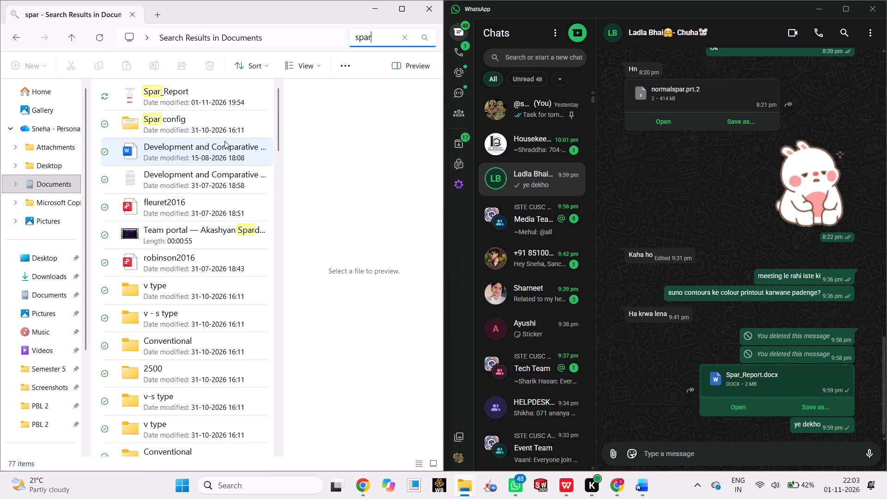
Look through the full file list of the Semester 5 folder for the printed spar PDFs.
click(11, 29)
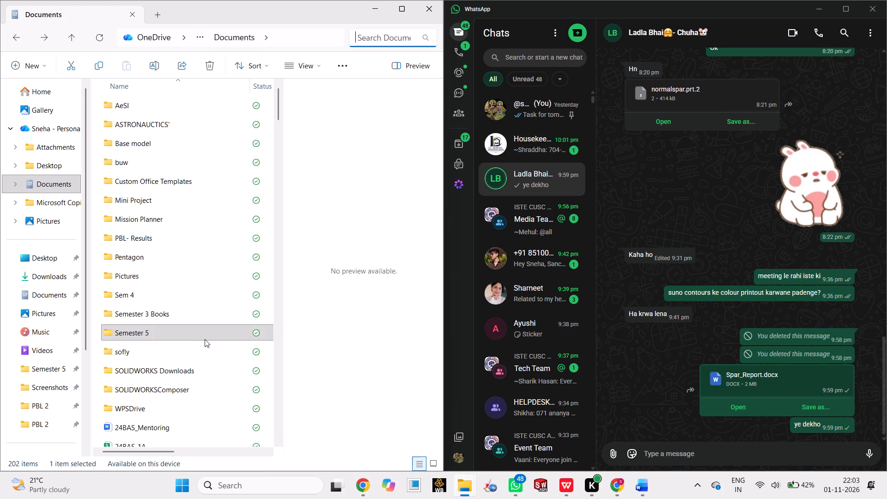
double_click(205, 339)
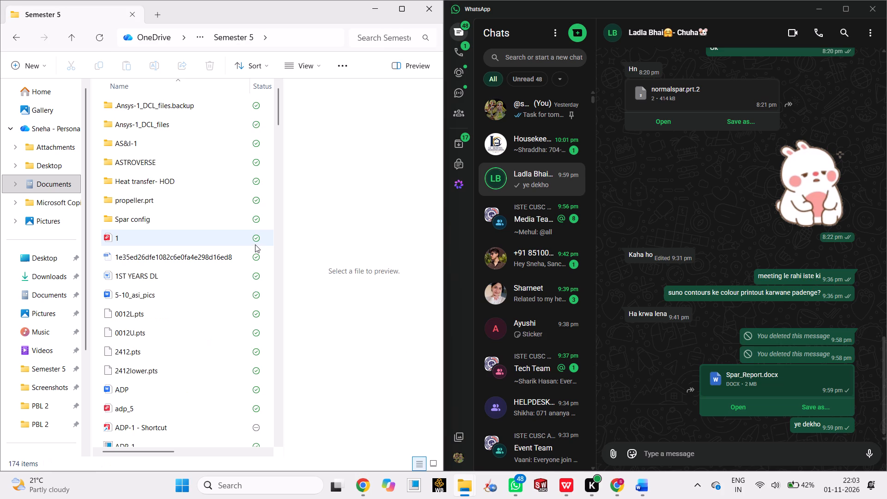
scroll(255, 244, down, 6)
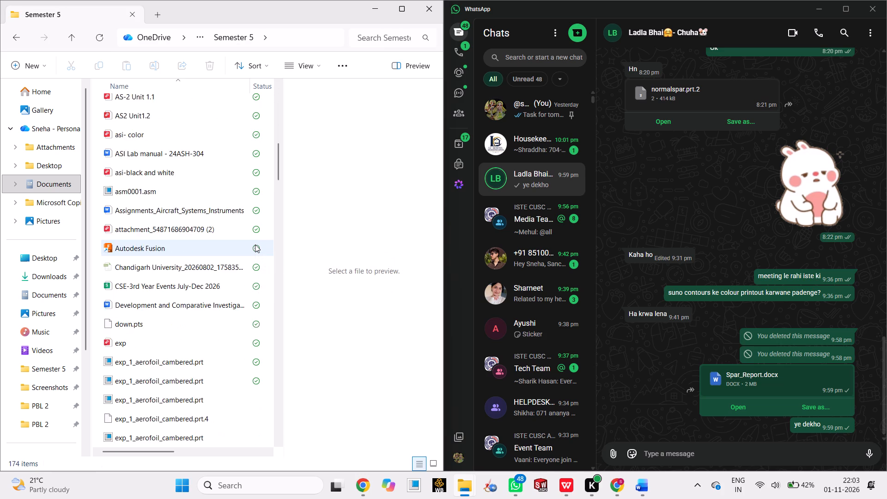
scroll(255, 244, down, 11)
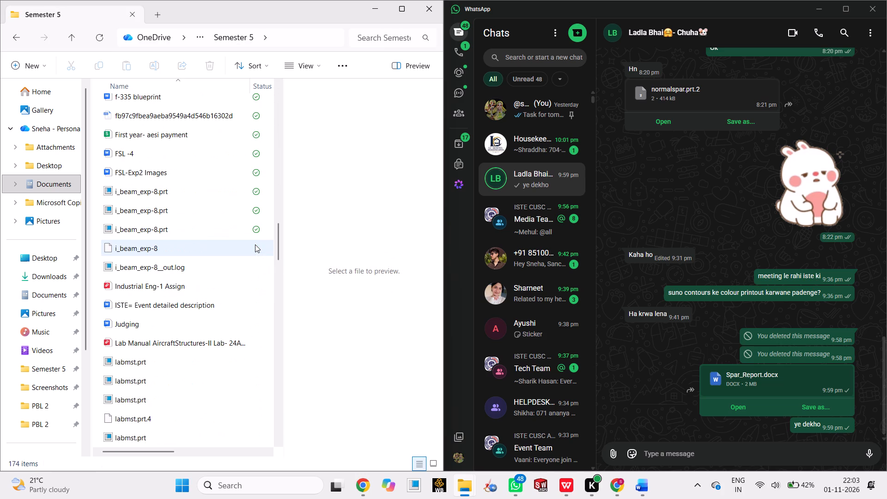
scroll(255, 244, down, 6)
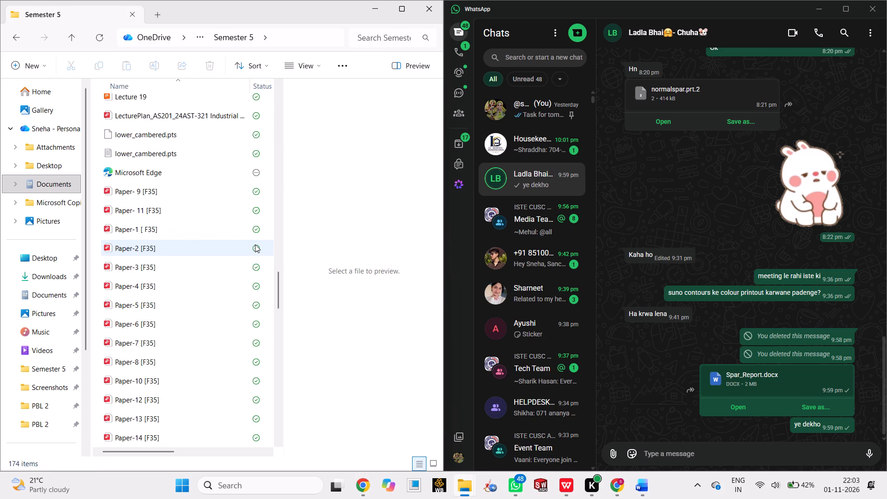
scroll(255, 244, down, 9)
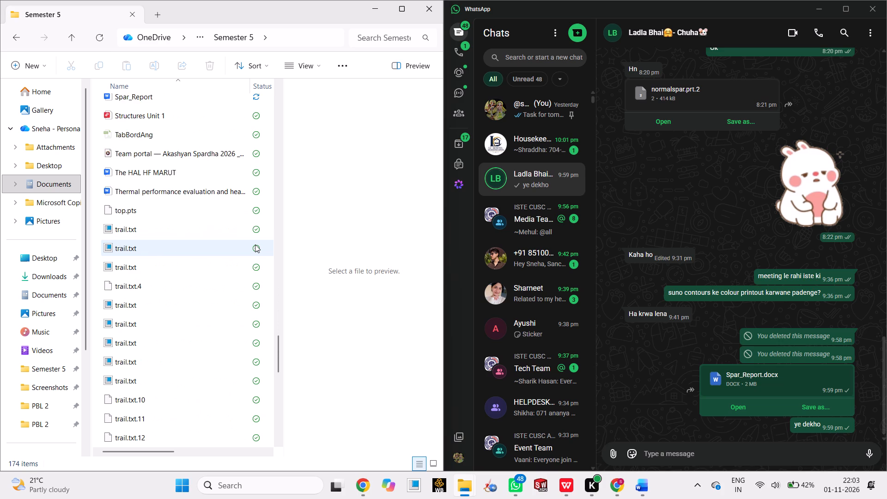
scroll(255, 244, down, 12)
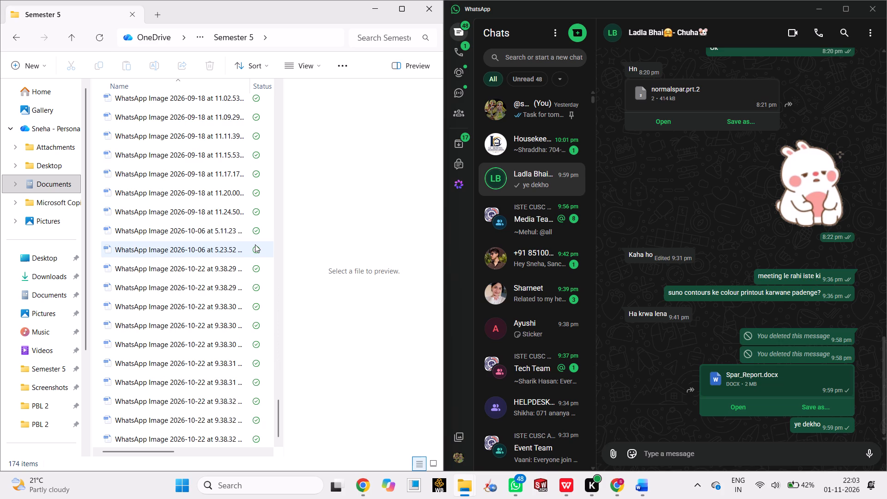
scroll(255, 244, down, 4)
scroll(255, 244, up, 20)
scroll(255, 244, up, 6)
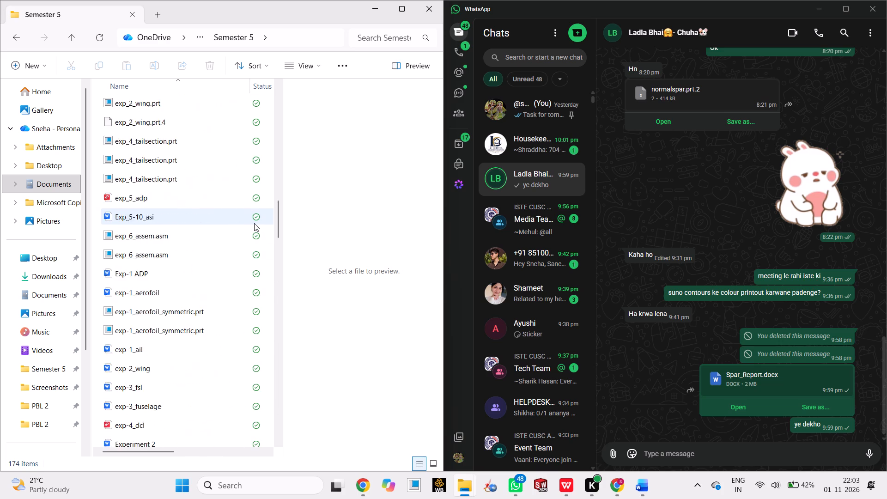
scroll(254, 223, up, 6)
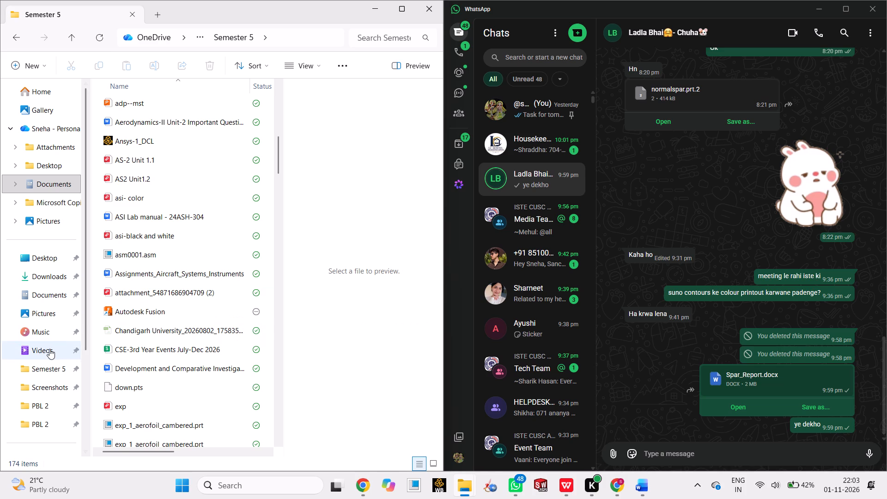
Check the Desktop and Downloads folders for the printed PDFs.
double_click(42, 263)
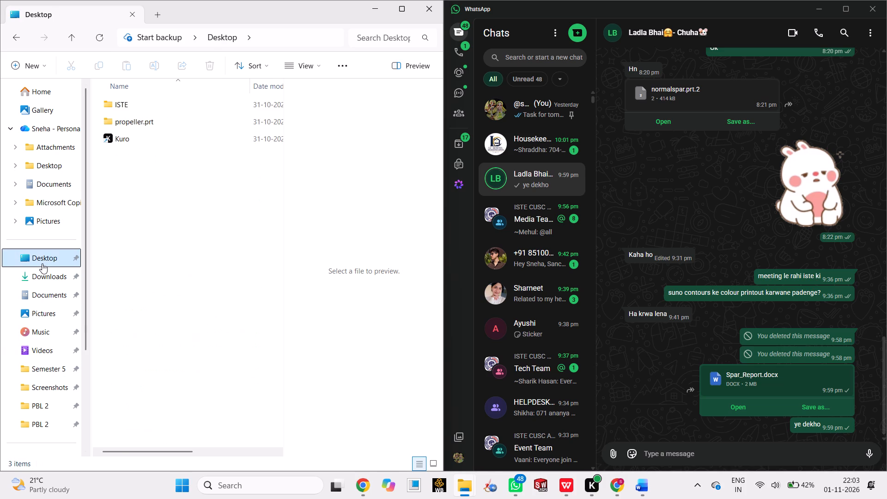
double_click(52, 282)
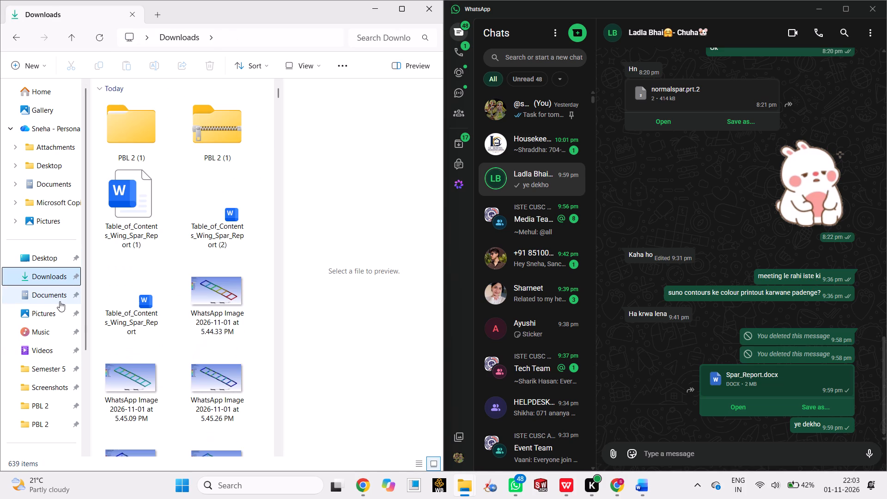
Search the Documents folder for "black_spar", and try "spar_bla" as an alternative name.
double_click(60, 301)
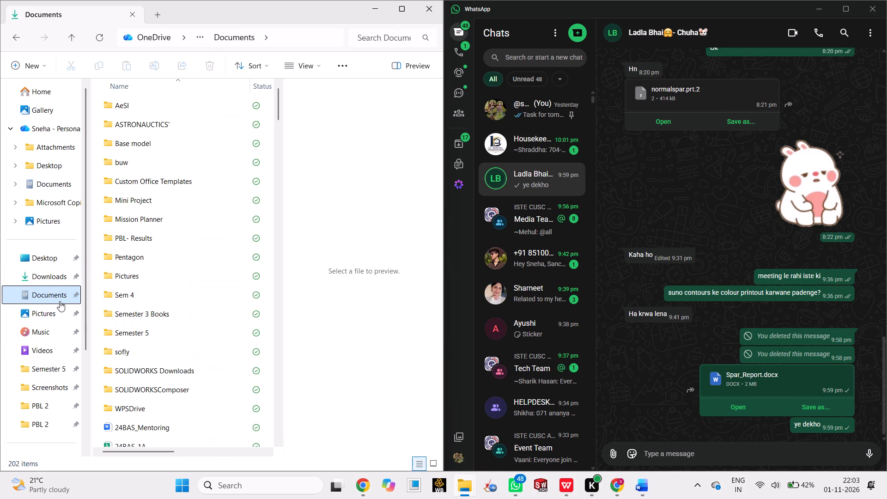
click(365, 33)
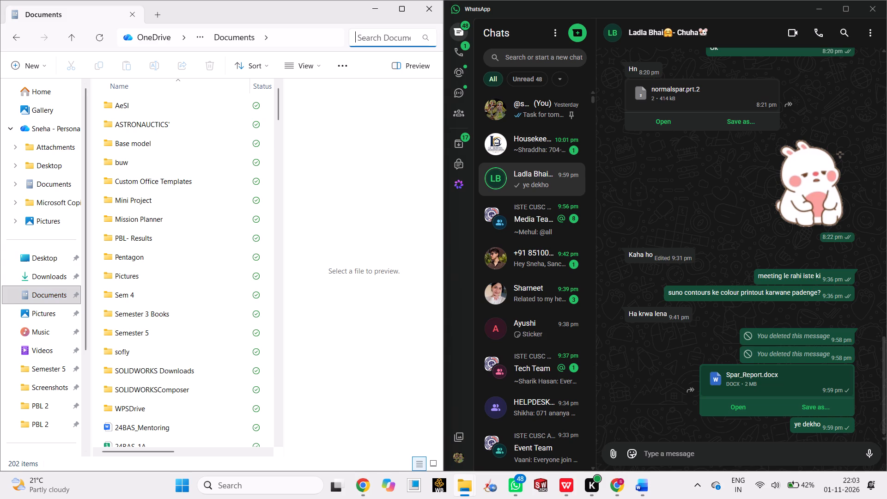
text(black_spar)
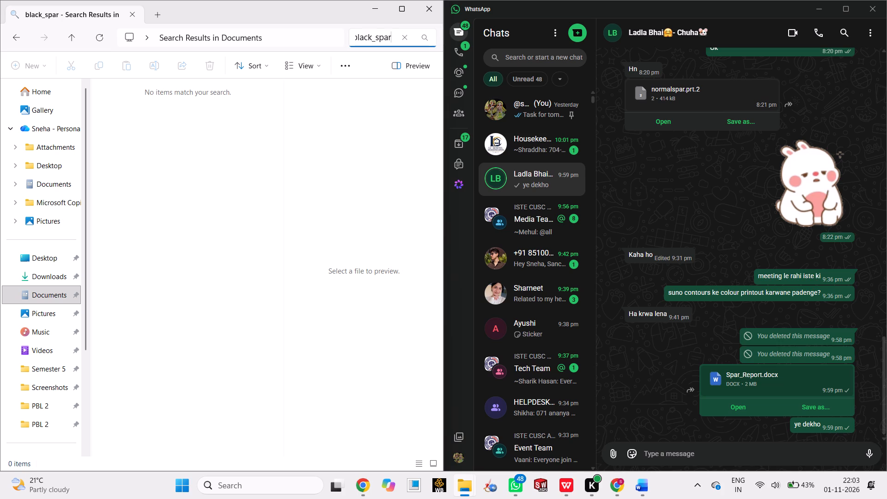
key(ctrl+a)
key(BackSpace)
text(spat)
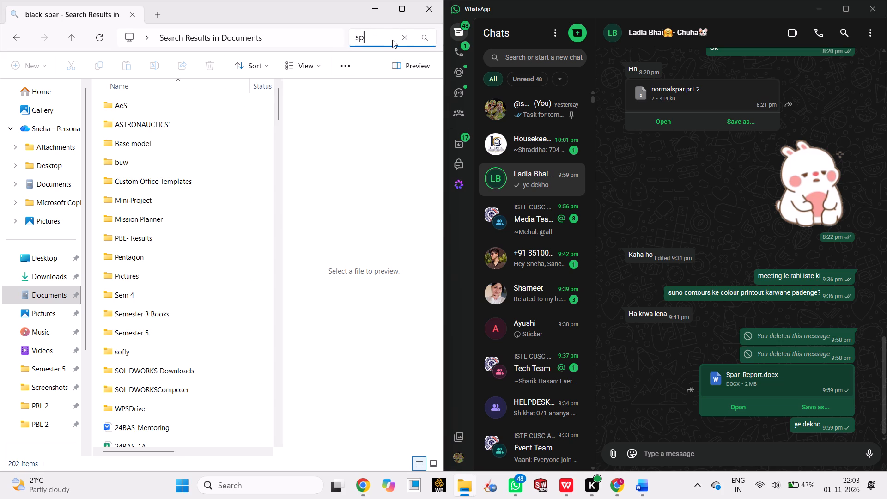
key(BackSpace)
text(r_)
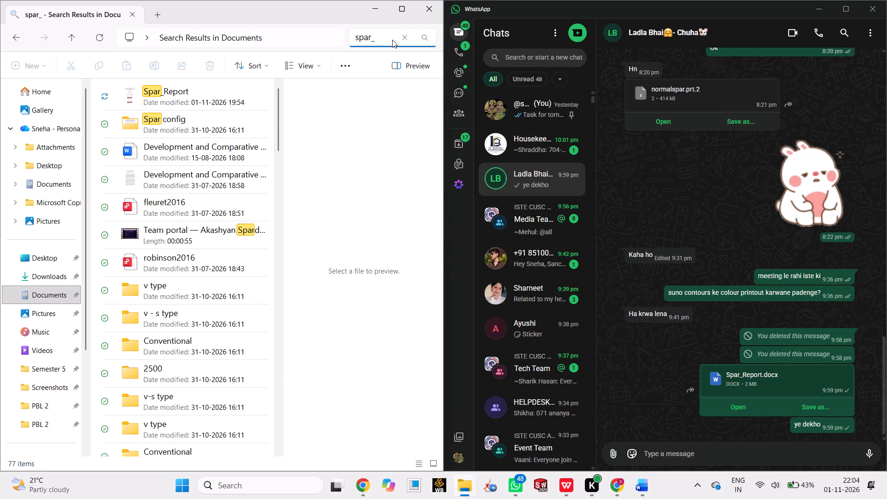
text(bla)
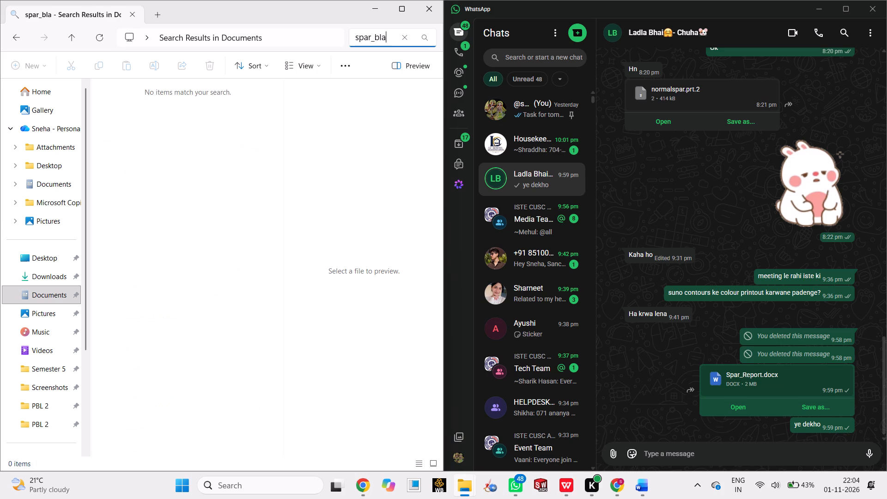
Search the Downloads folder for "spar".
click(50, 280)
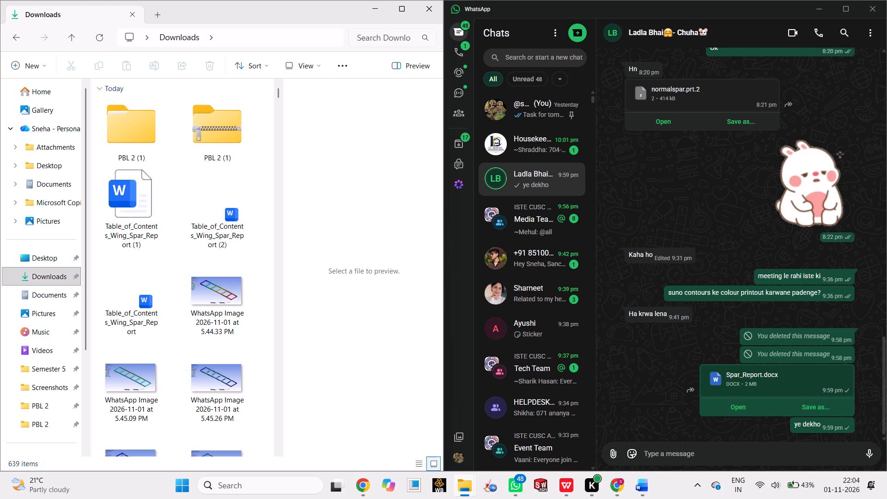
click(360, 32)
text(spar)
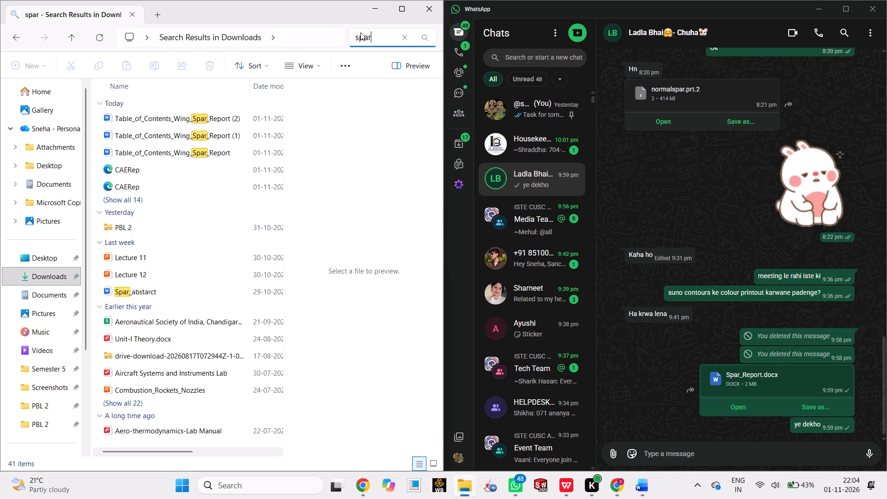
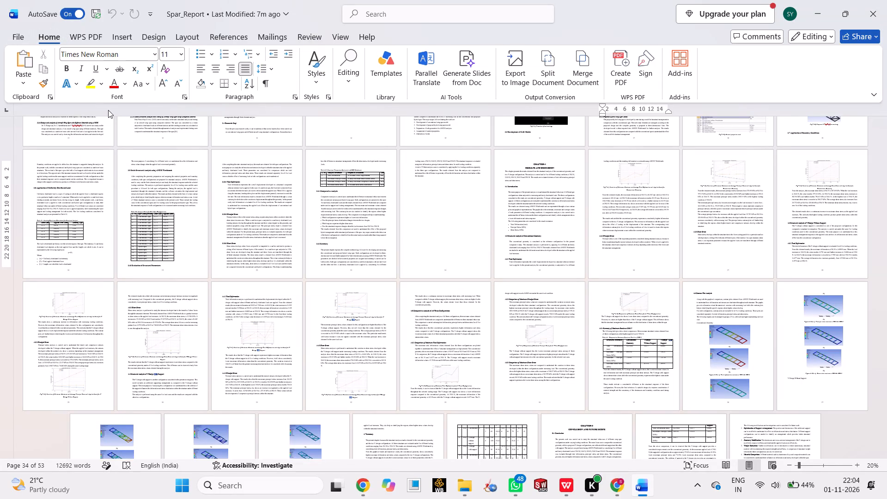
Check in the report's page overview which page holds the last coloured contour figures.
key(ctrl+p)
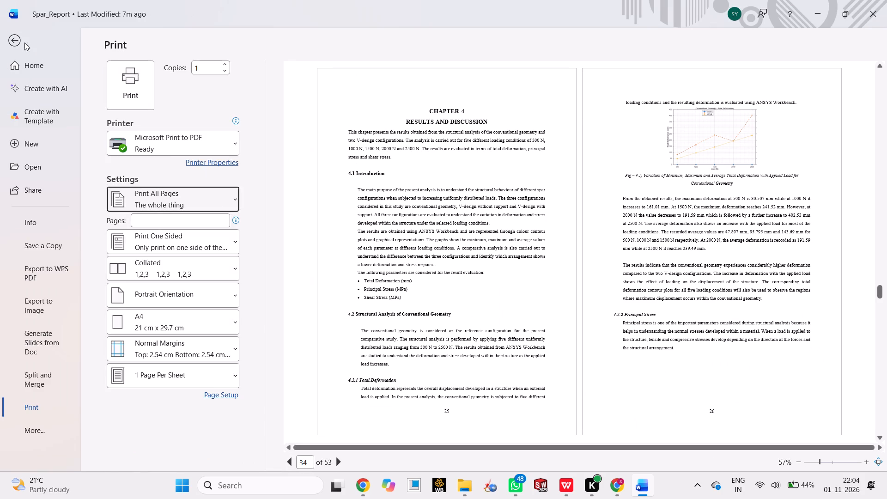
click(9, 38)
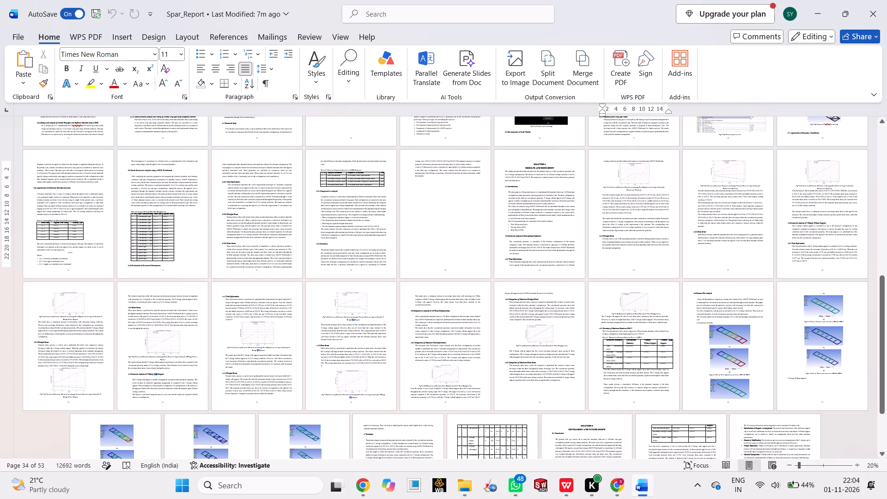
click(604, 205)
scroll(599, 278, down, 2)
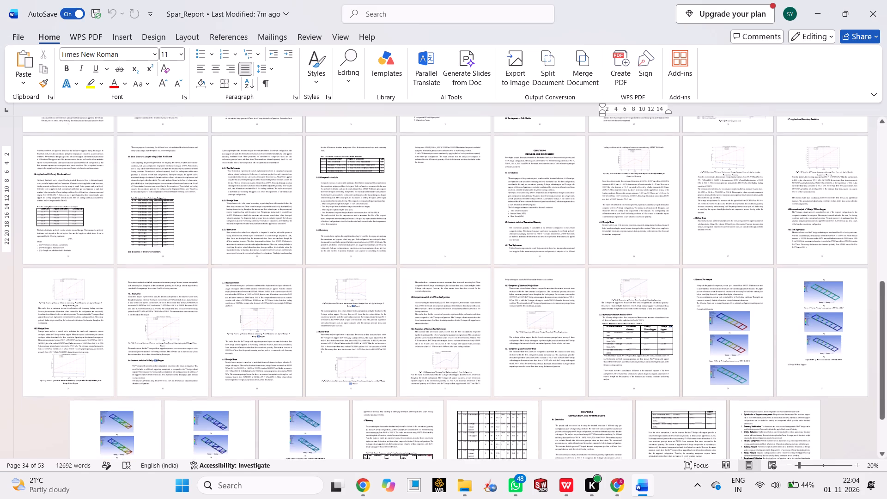
scroll(557, 322, down, 10)
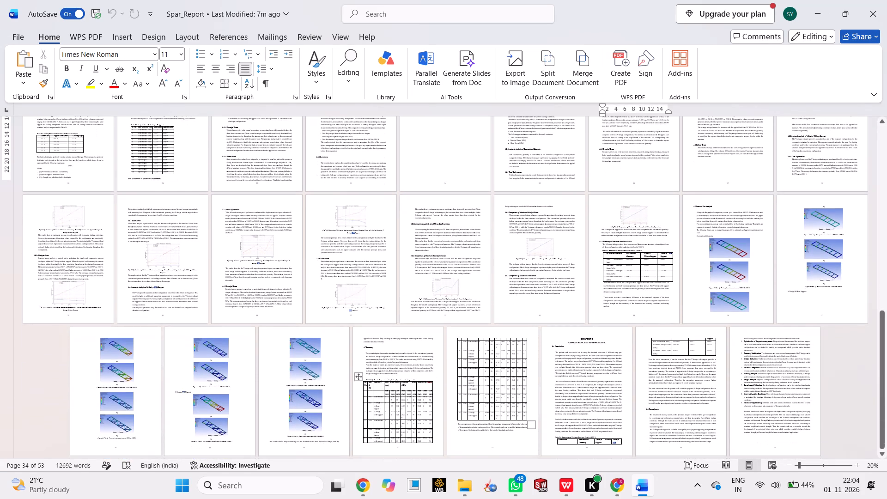
click(334, 383)
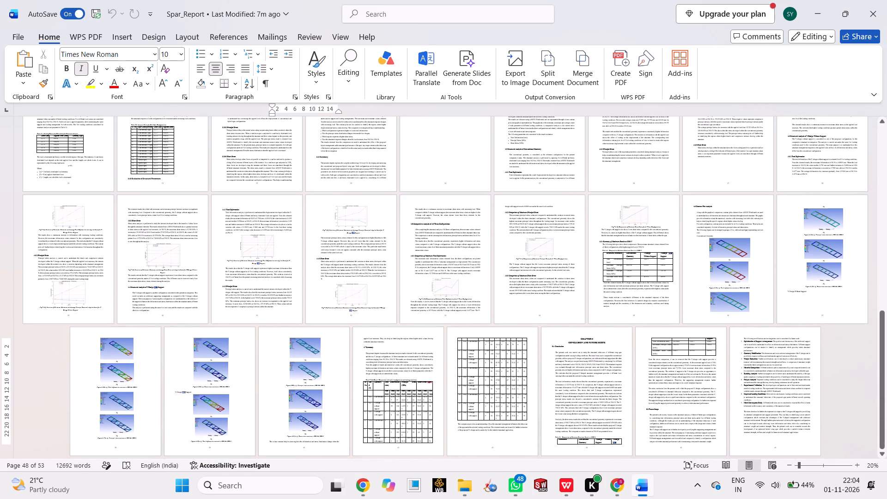
Set the report's print range to pages 1-33, 49-53 for the black-and-white part.
click(21, 42)
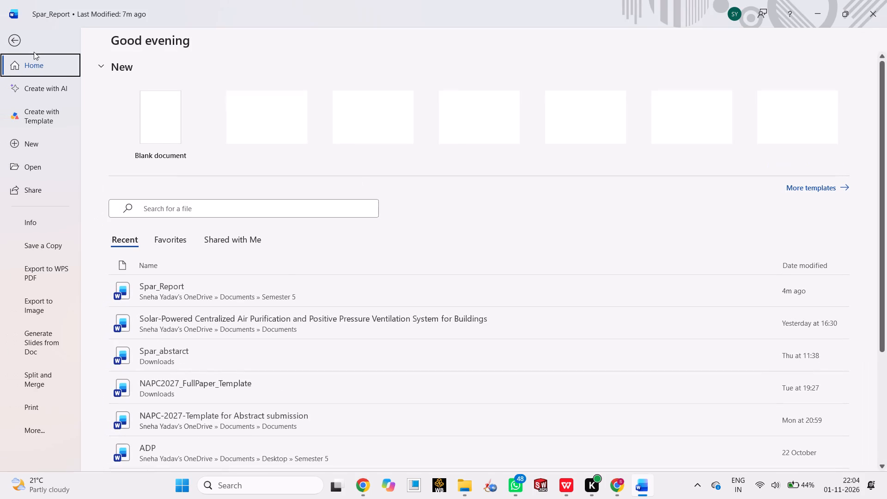
key(ctrl+p)
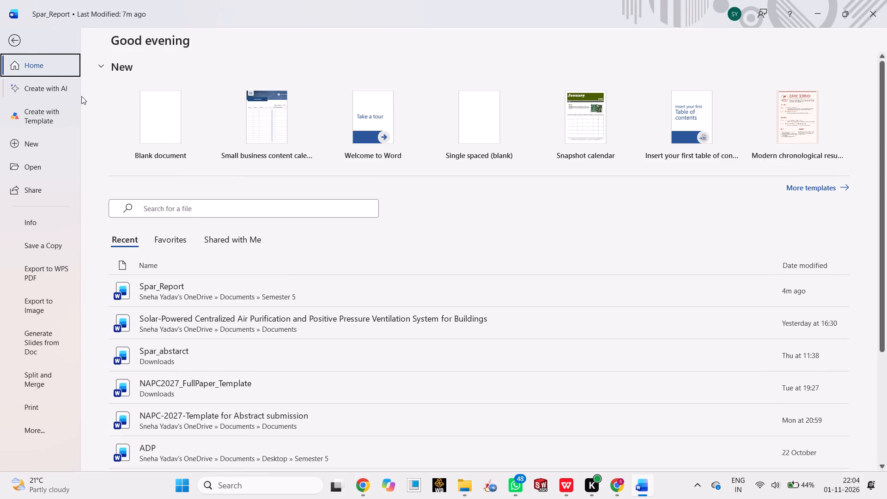
click(6, 41)
key(ctrl+p)
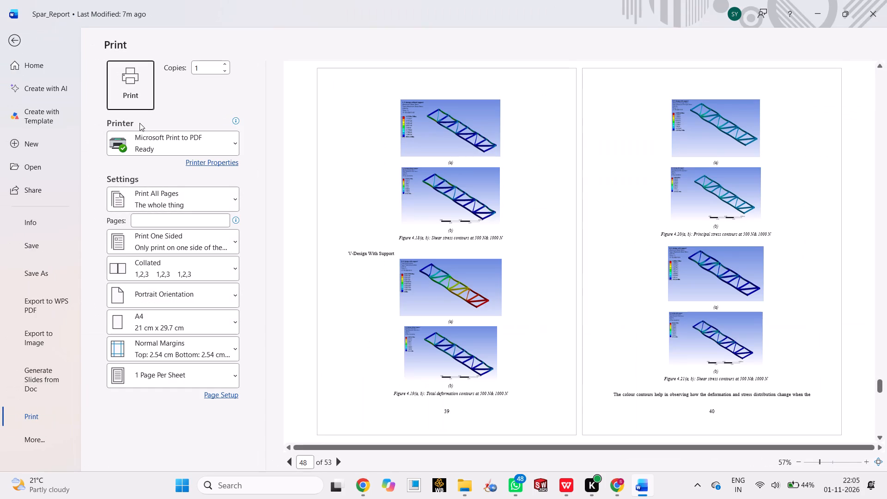
click(180, 220)
text(34-48)
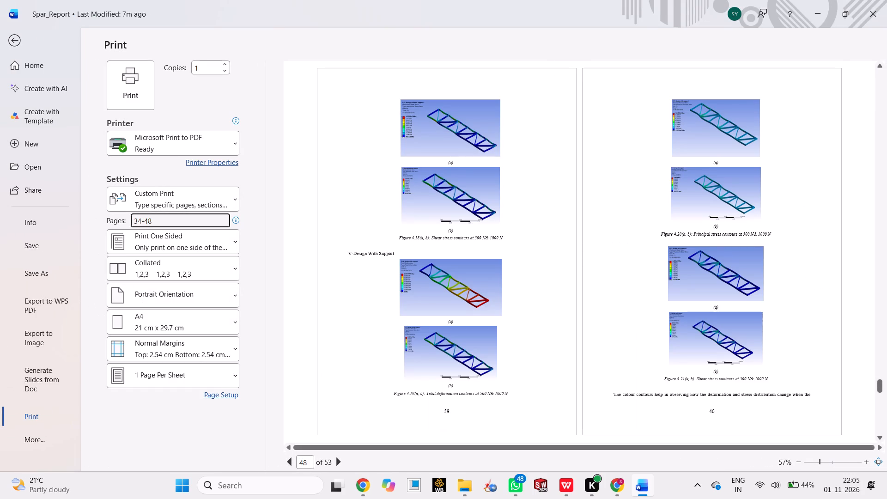
key(BackSpace)
key(BackSpace)
key(BackSpace)
key(BackSpace)
key(BackSpace)
key(BackSpace)
key(BackSpace)
key(BackSpace)
key(BackSpace)
key(BackSpace)
key(BackSpace)
key(BackSpace)
text(1-33,)
key(space)
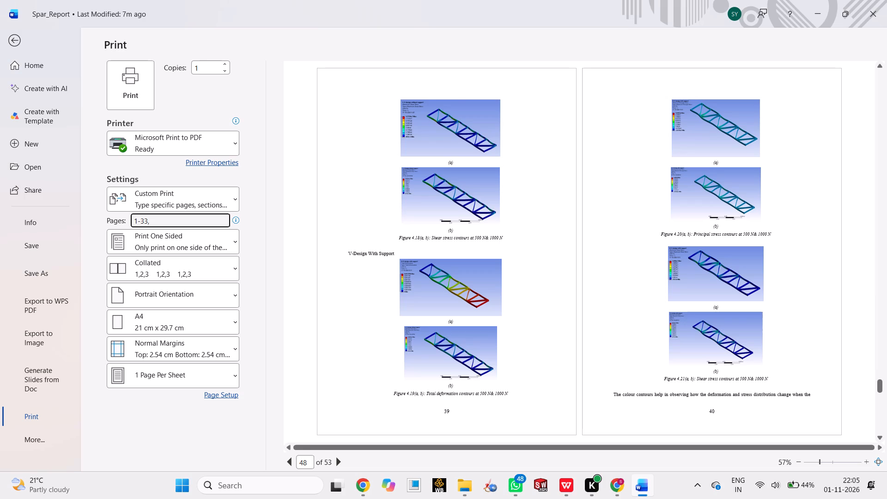
text(49-53)
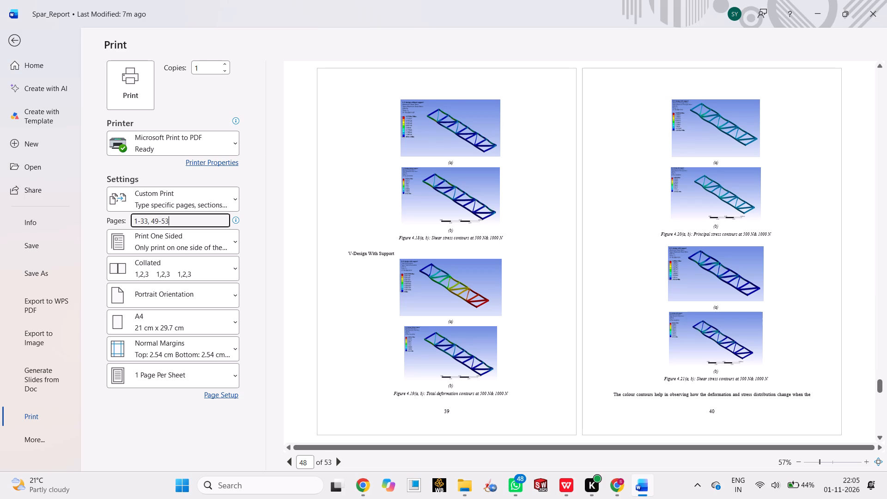
Print the selected pages to a PDF named black_spar in the Semester 5 folder, replacing the existing file.
click(139, 85)
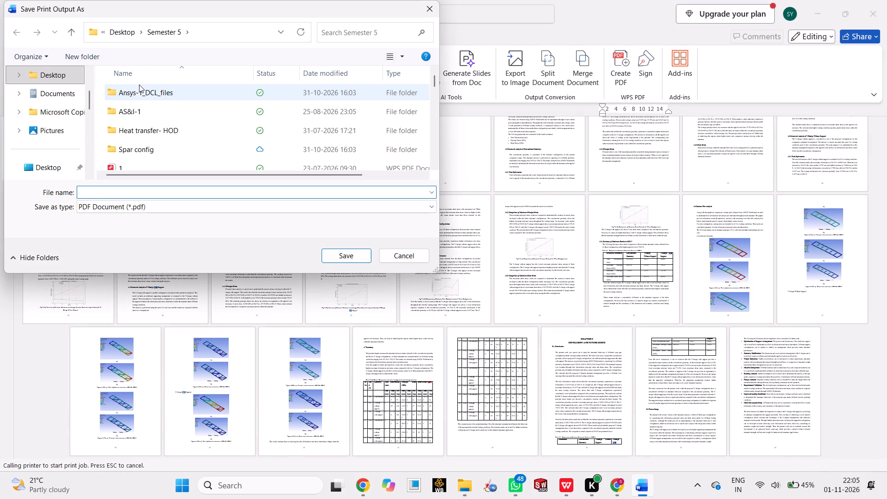
text(black)
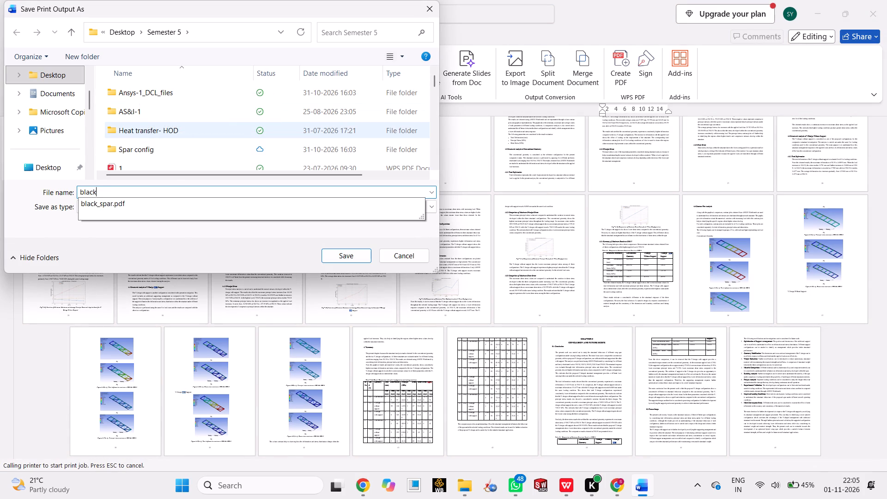
text(_spar)
click(337, 254)
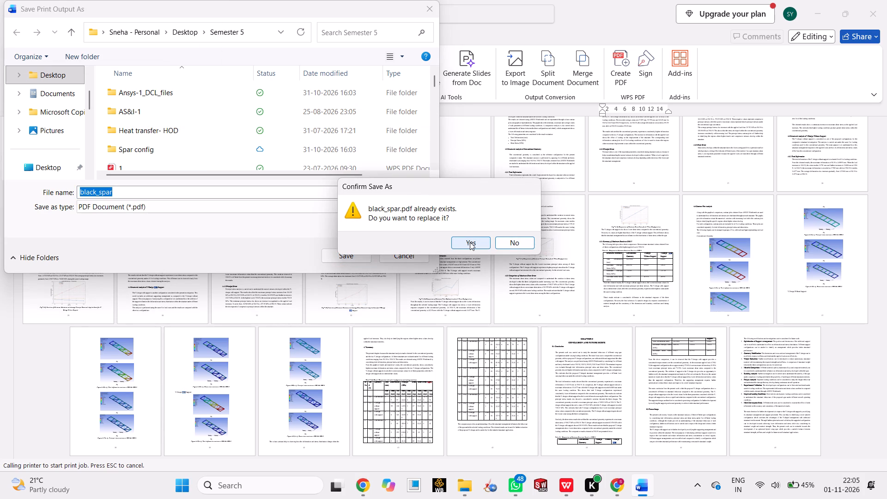
click(470, 242)
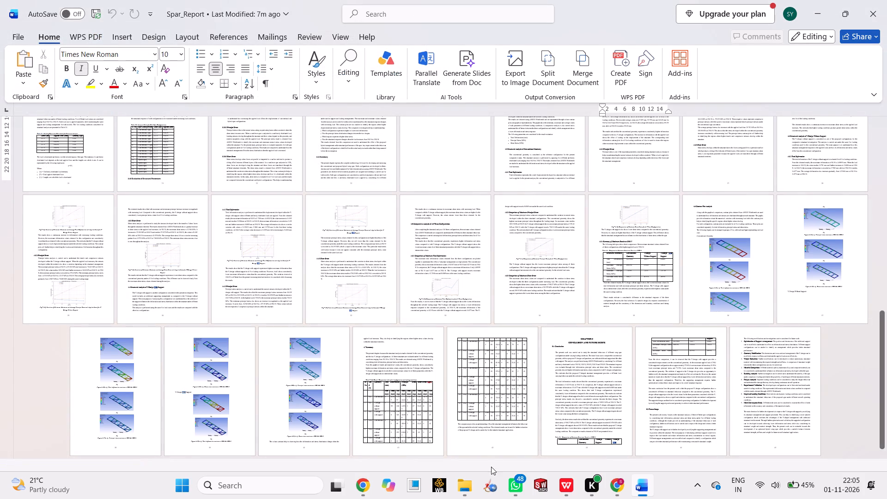
Set the report's print range to pages 34-48 for the colour part.
key(ctrl+p)
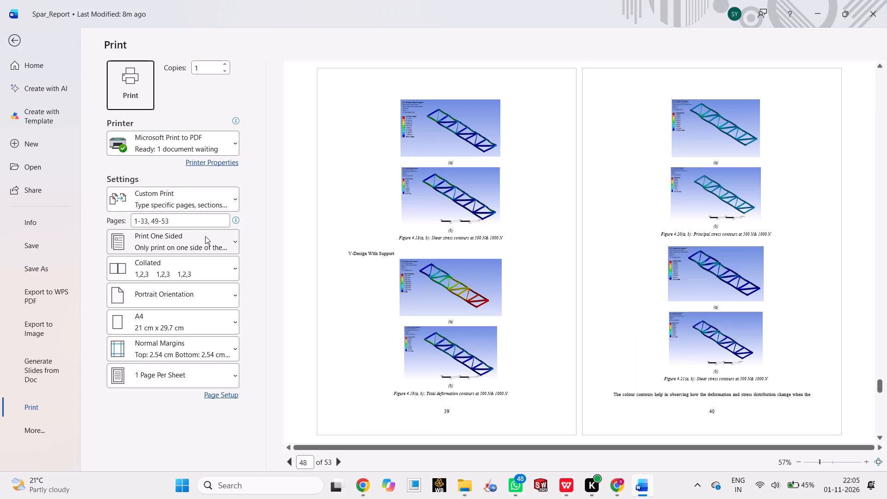
click(198, 225)
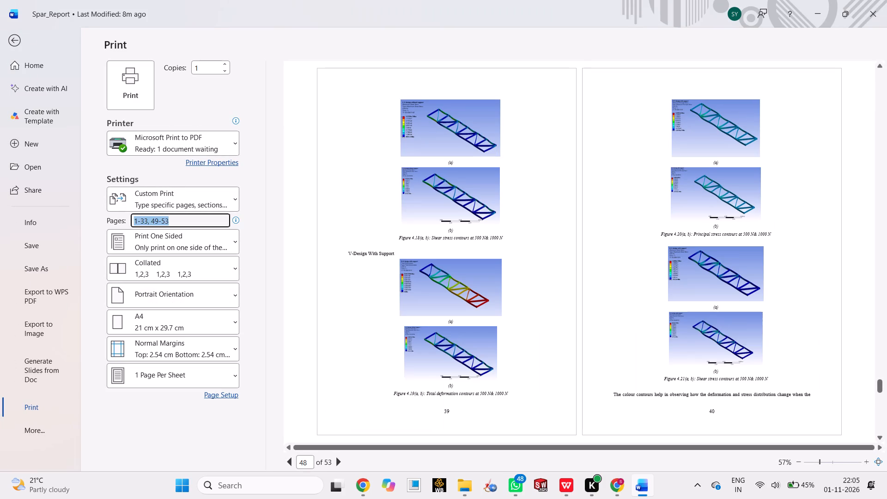
text(3-)
key(3)
key(Page_Down)
key(Up)
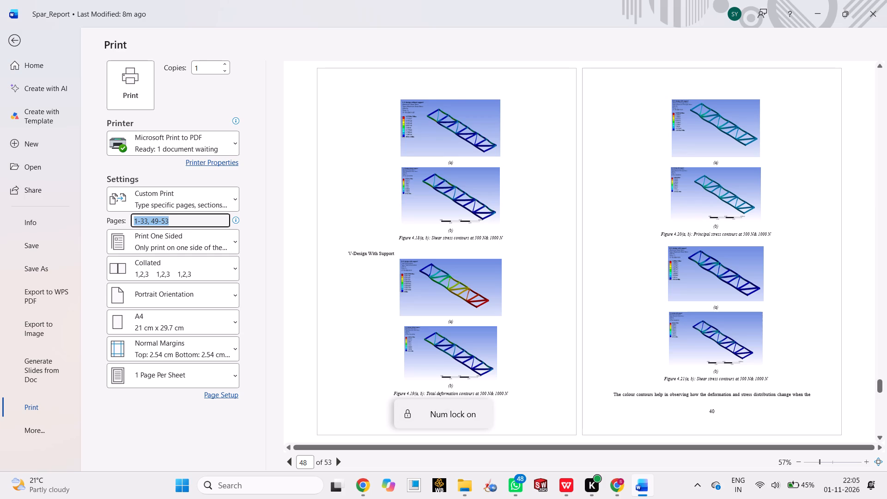
click(196, 214)
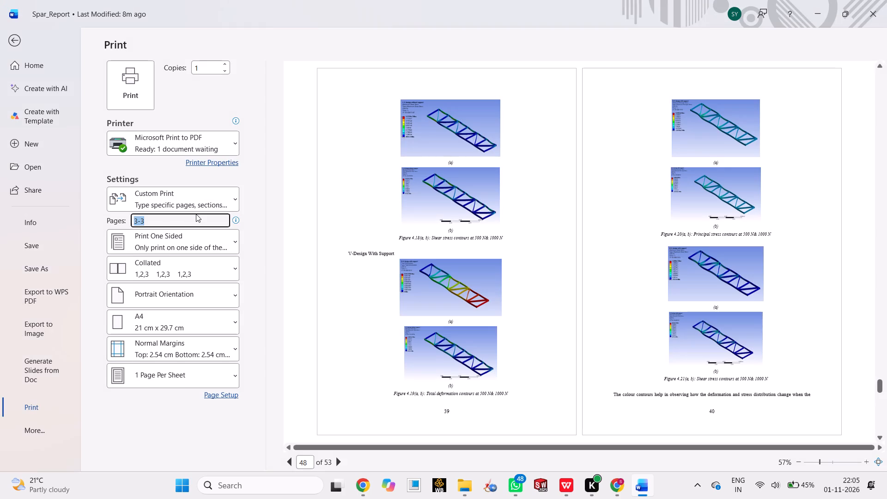
text(38-)
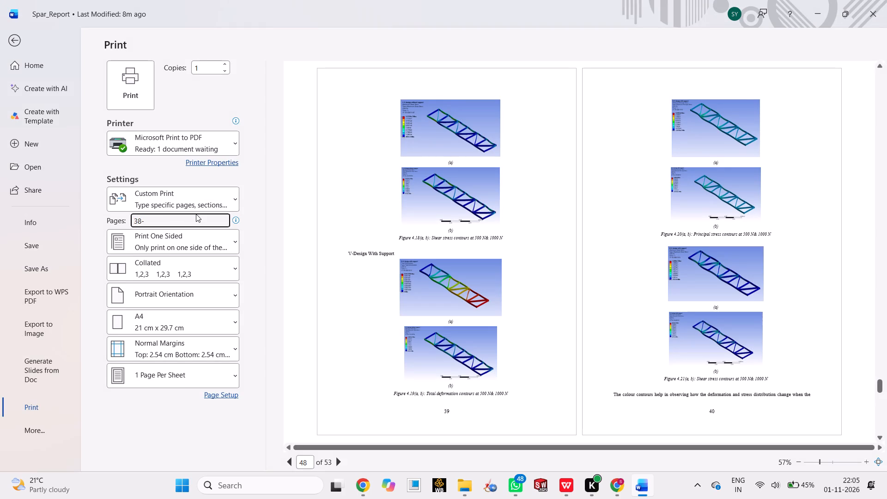
key(BackSpace)
key(BackSpace)
text(34-)
key(BackSpace)
key(BackSpace)
key(BackSpace)
key(BackSpace)
key(BackSpace)
key(BackSpace)
key(BackSpace)
key(BackSpace)
key(BackSpace)
key(BackSpace)
key(BackSpace)
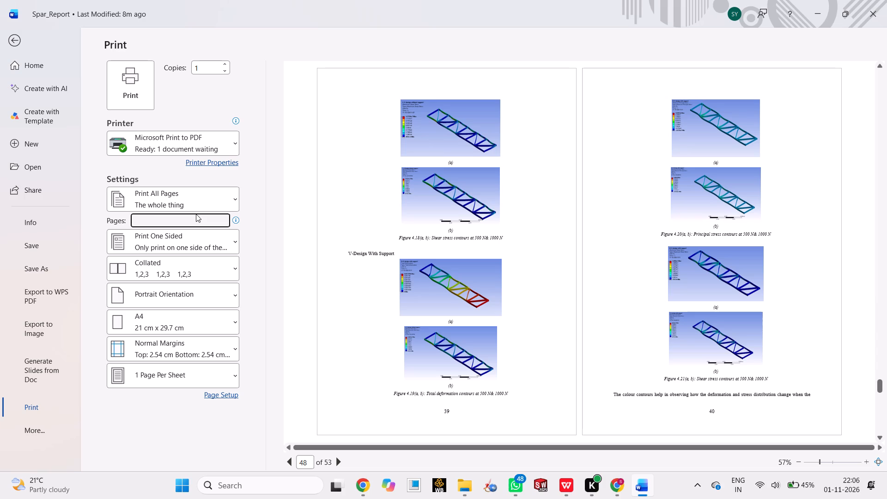
text(34-)
text(48)
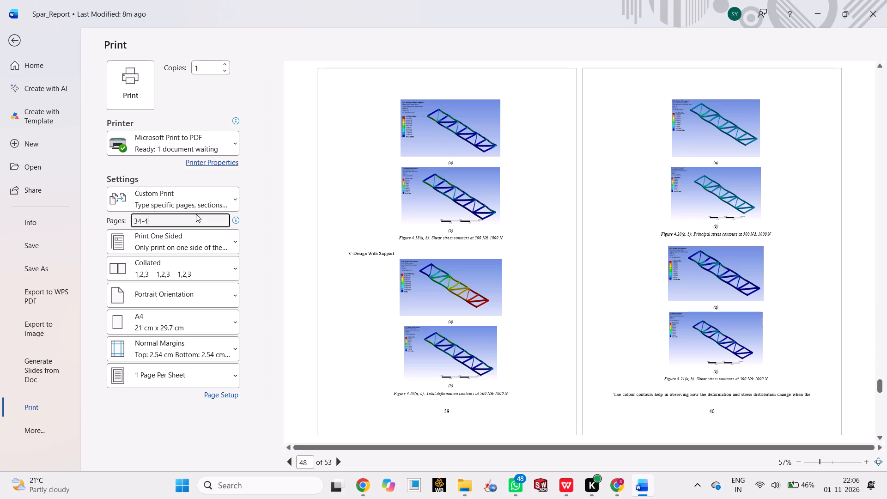
Print the selected pages to a PDF named colour_spar in the Semester 5 folder, replacing the existing file.
key(Return)
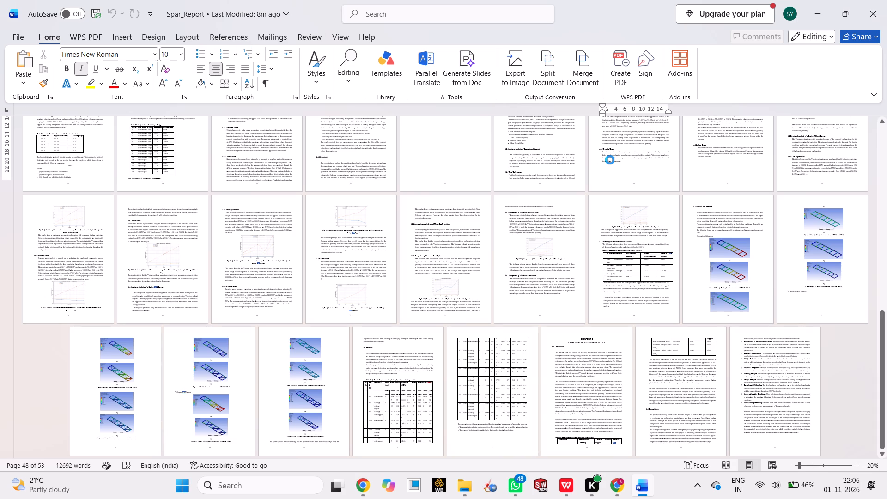
text(col)
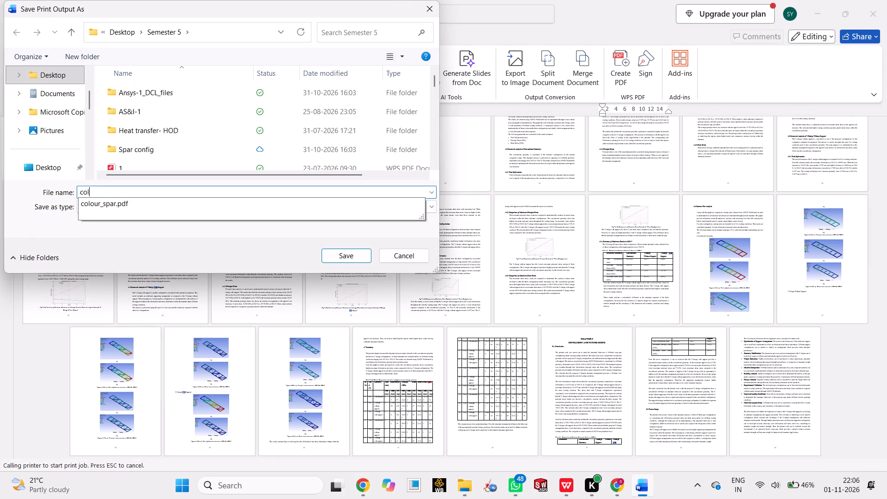
text(our)
text(_spar)
key(Return)
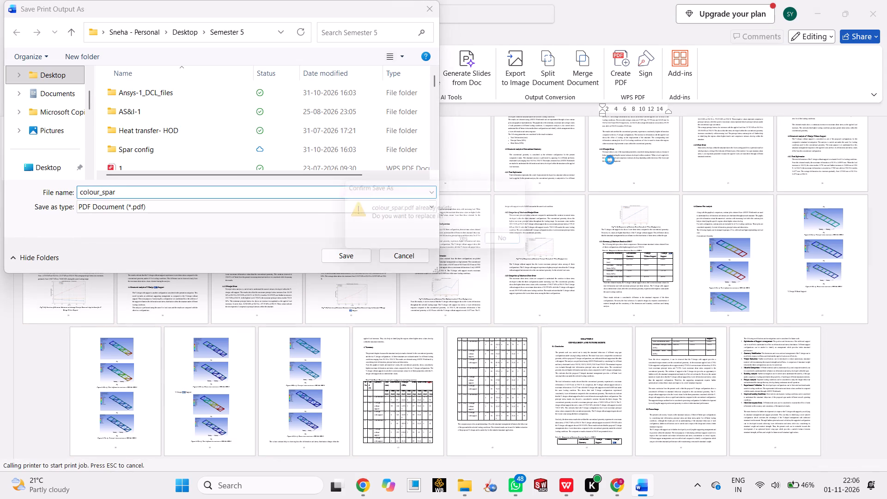
click(477, 248)
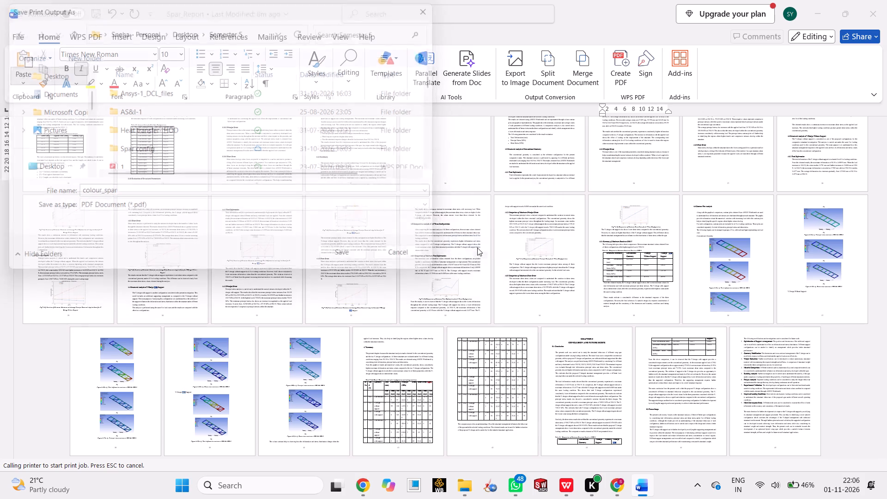
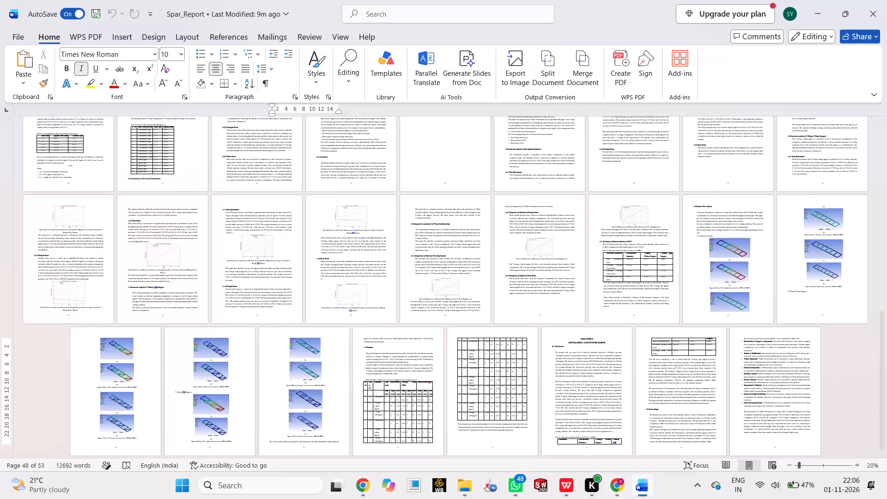
Switch to WPS Office and search the Documents folder for spar in the open-file dialog, closing it without opening a file.
click(7, 30)
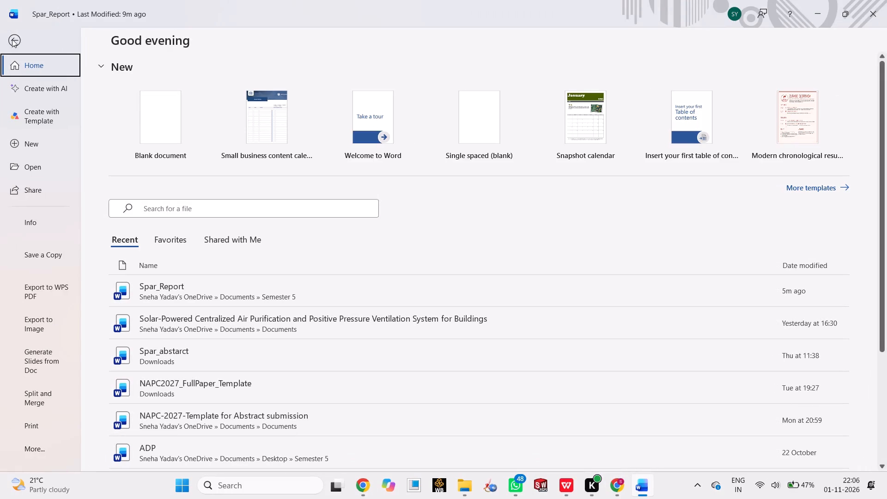
click(35, 170)
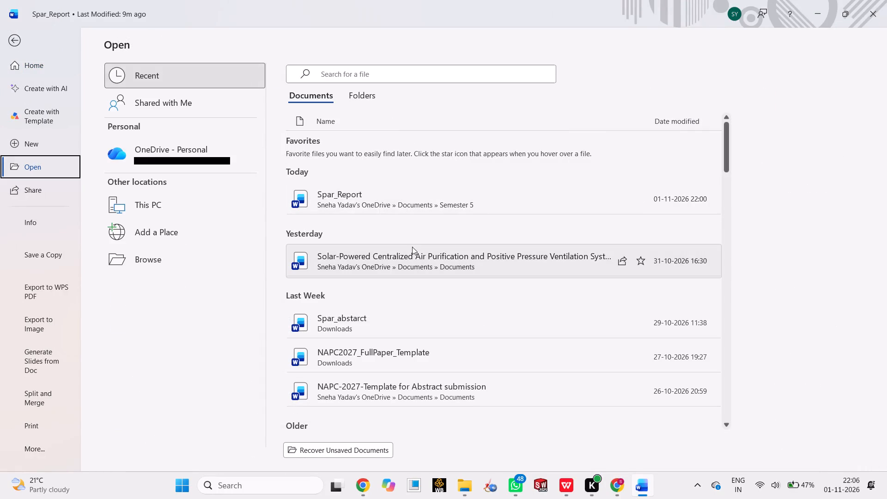
click(554, 482)
click(408, 14)
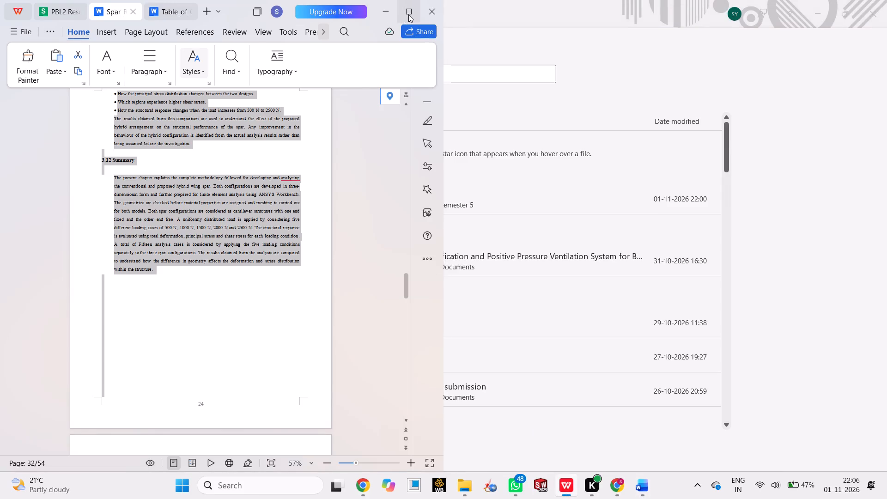
click(30, 29)
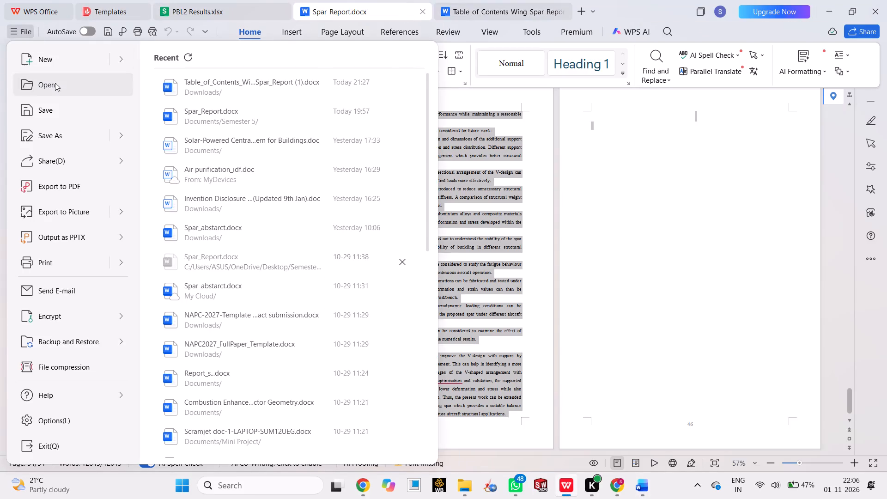
click(85, 86)
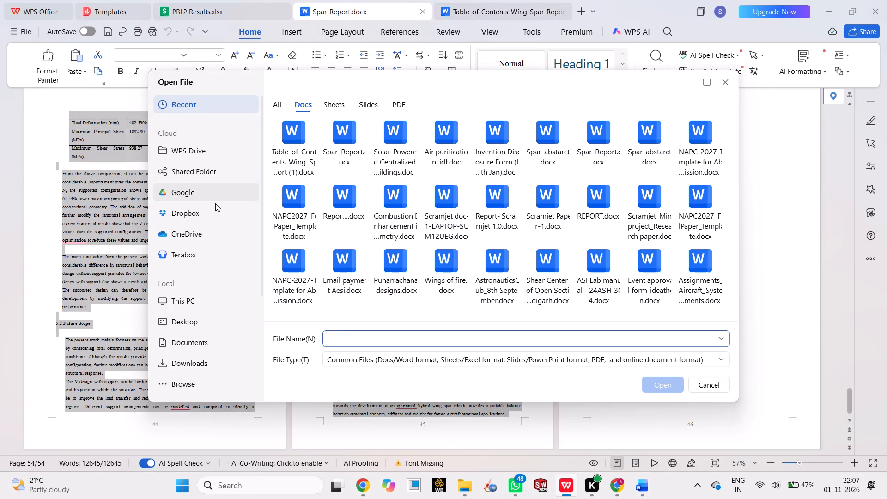
click(209, 344)
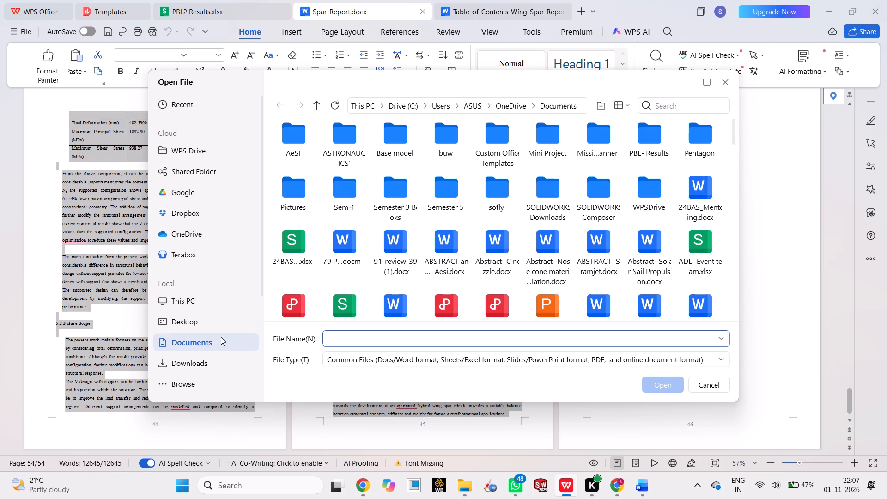
scroll(434, 292, down, 1)
scroll(531, 231, up, 5)
click(668, 100)
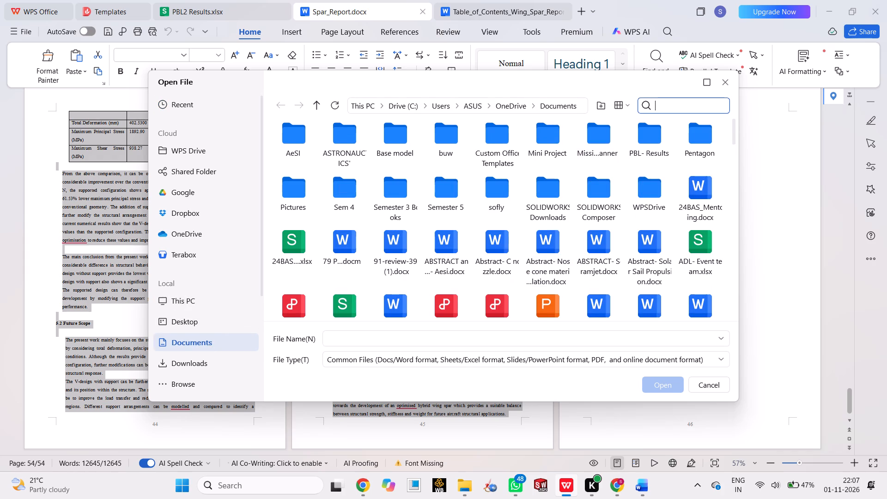
text(spar)
click(777, 231)
click(721, 89)
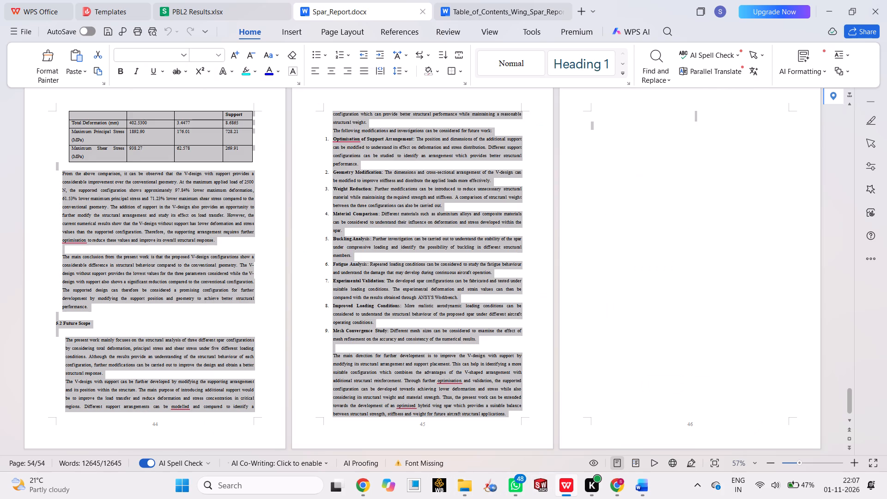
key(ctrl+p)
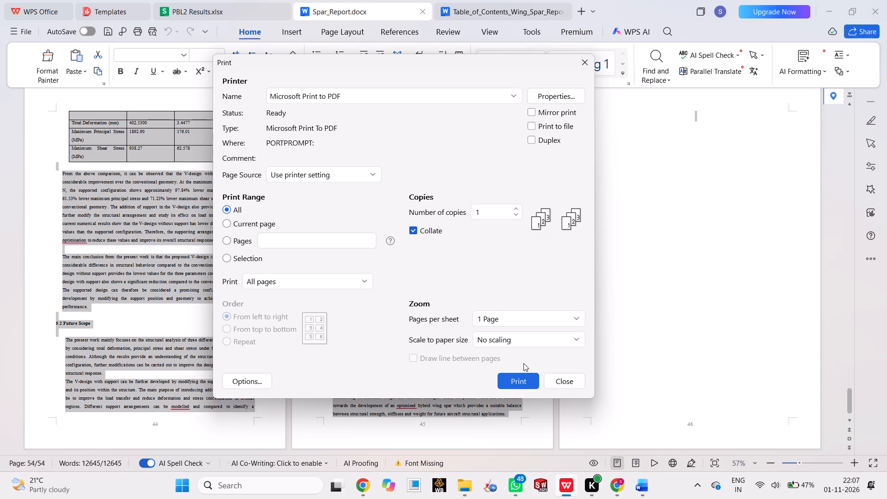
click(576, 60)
Return to Word, start printing Spar_Report to PDF, look through the Semester 5 folder for the spar PDFs, and cancel the save.
click(647, 491)
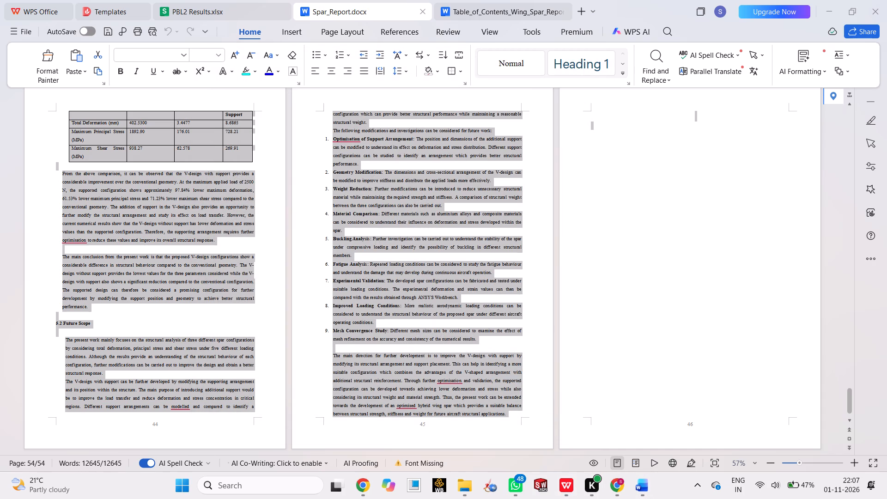
click(655, 498)
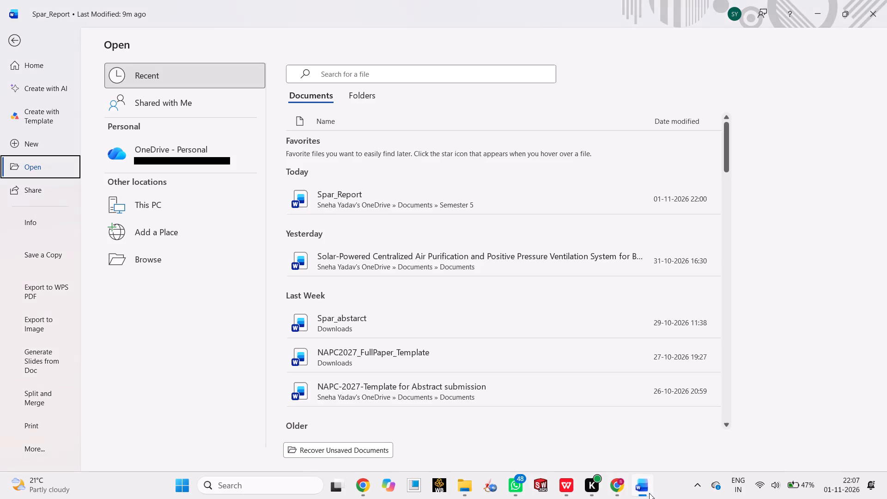
click(13, 42)
key(shift+p)
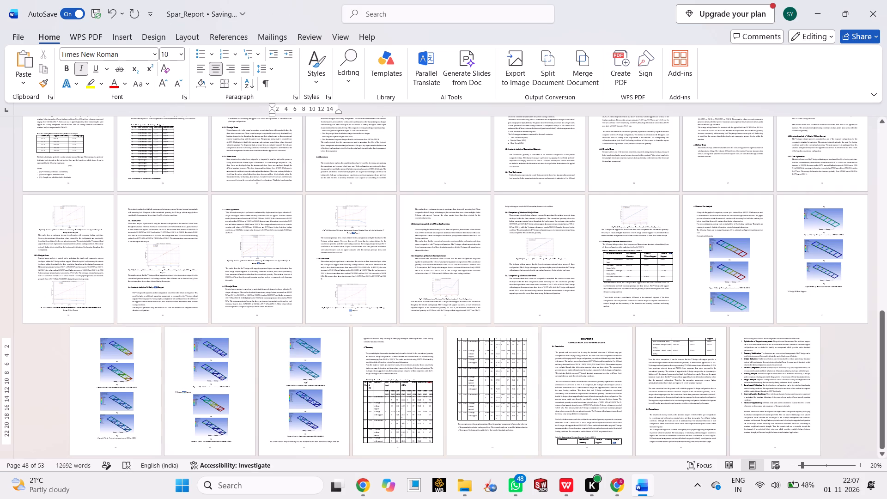
click(413, 291)
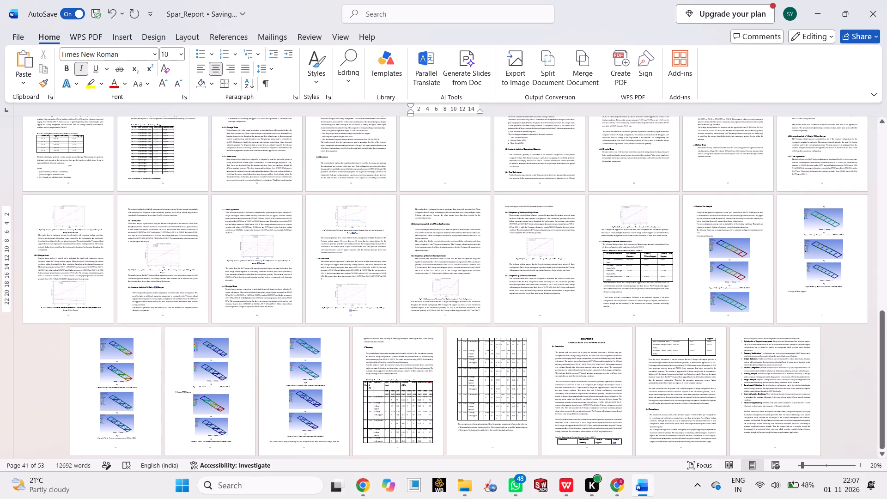
key(ctrl+p)
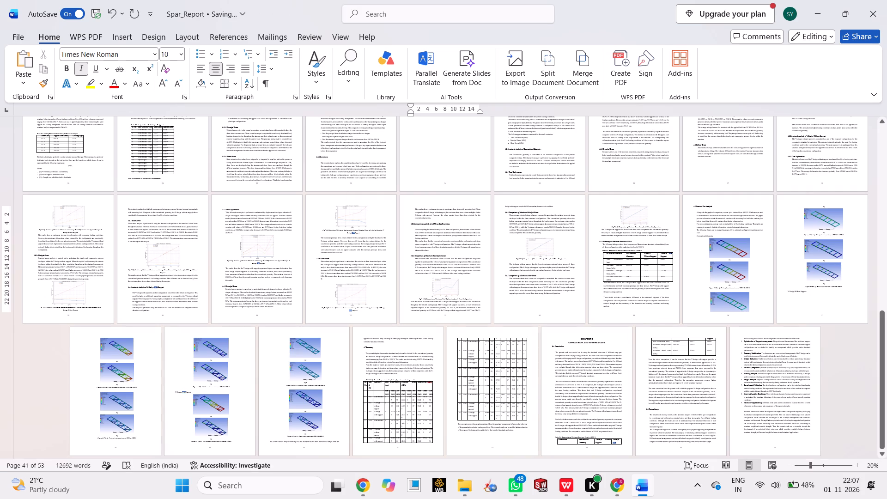
click(134, 97)
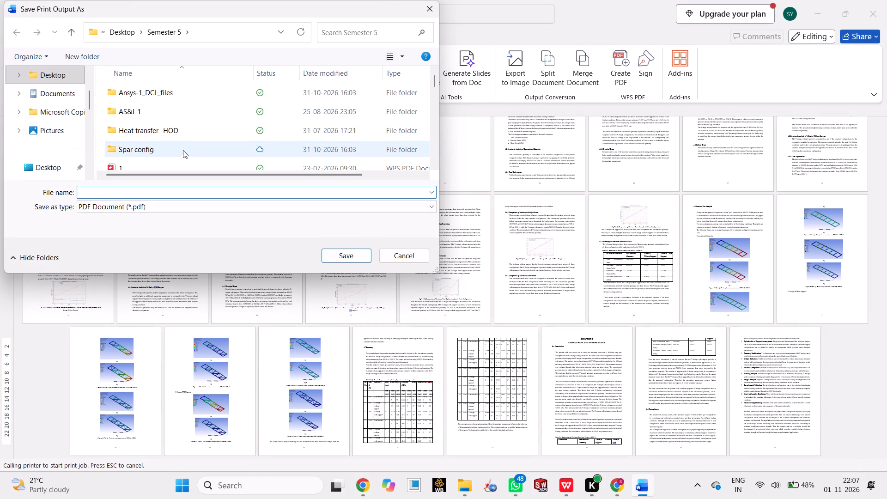
scroll(182, 131, down, 4)
scroll(182, 130, up, 1)
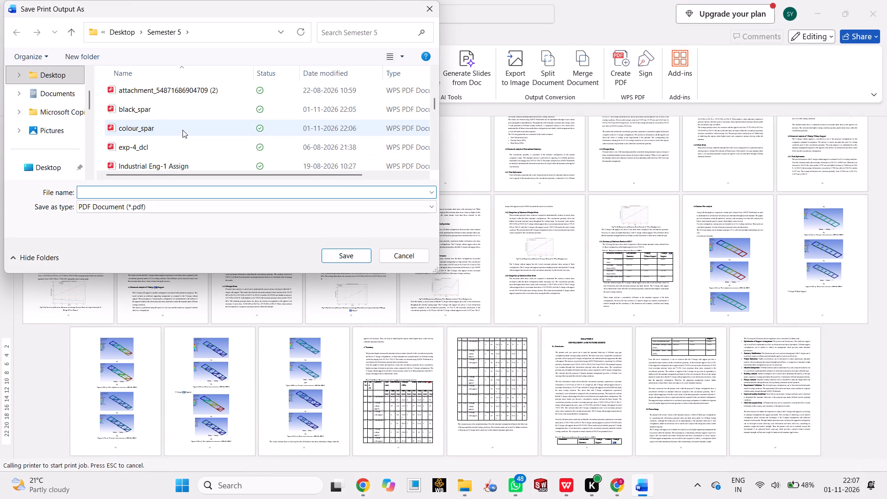
click(406, 259)
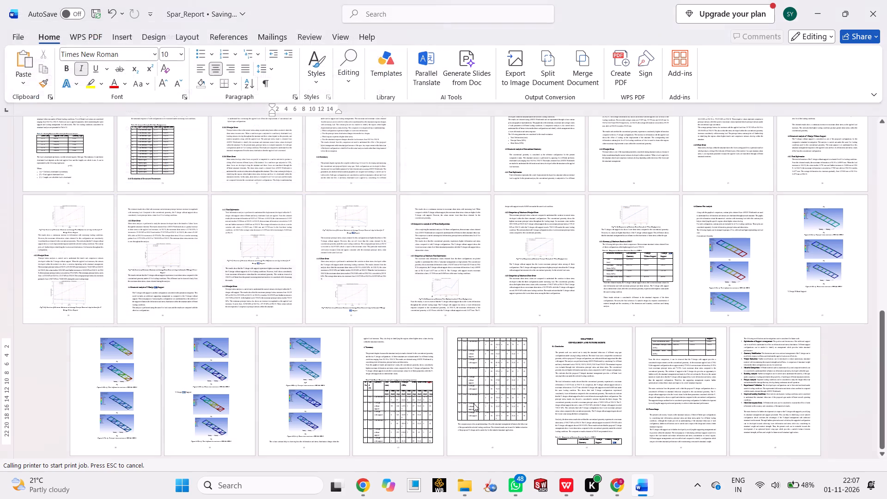
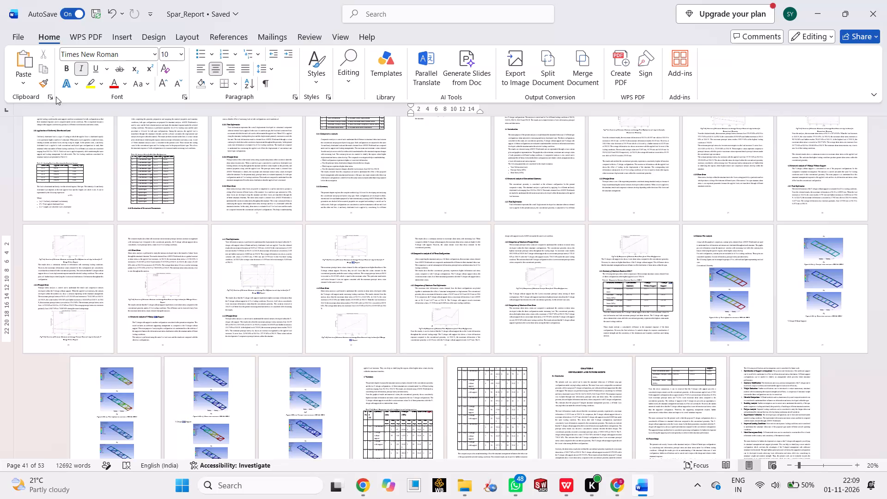
Replace the custom print range of Spar_Report with page 26, start printing to PDF, and cancel the save.
ctrl+scroll(56, 97, up, 14)
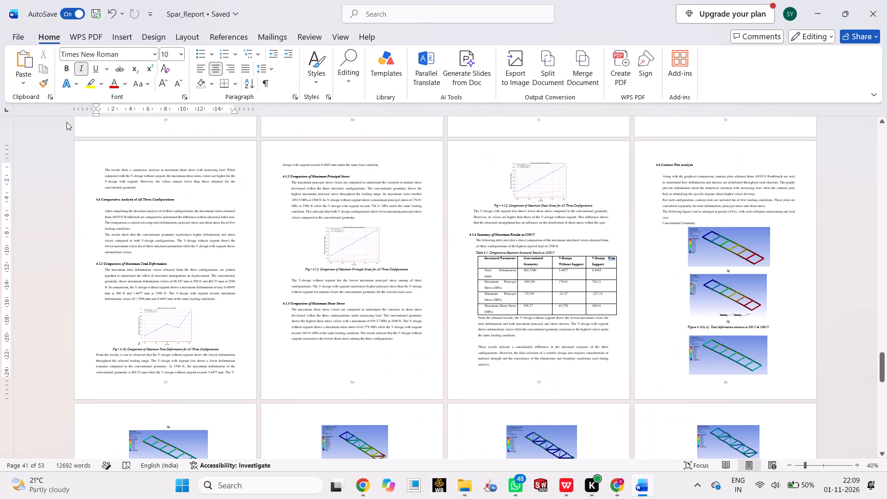
key(ctrl+p)
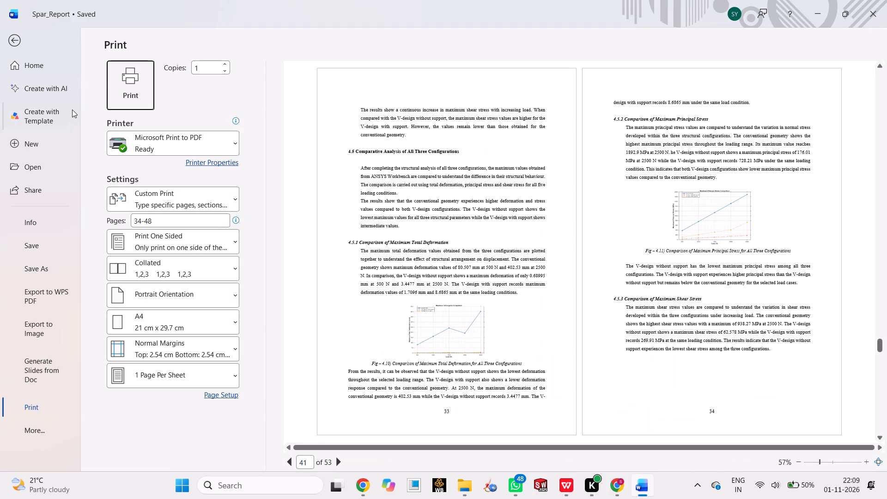
click(186, 215)
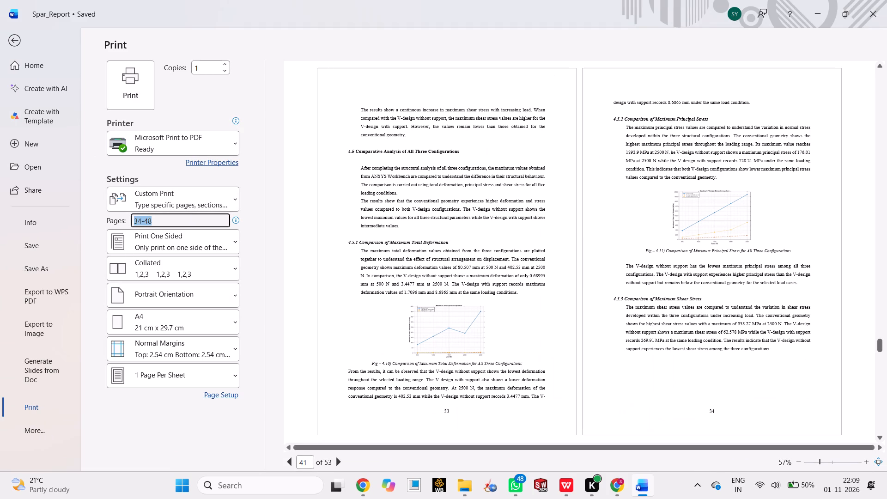
click(458, 253)
click(195, 223)
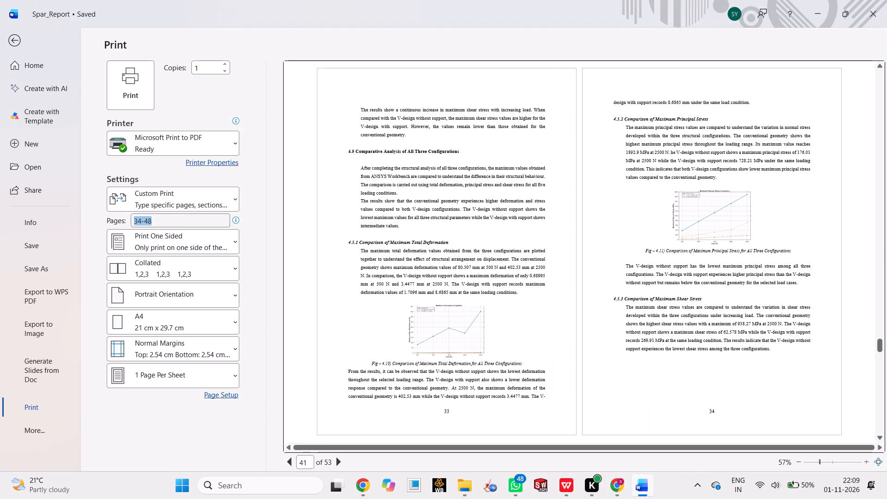
key(BackSpace)
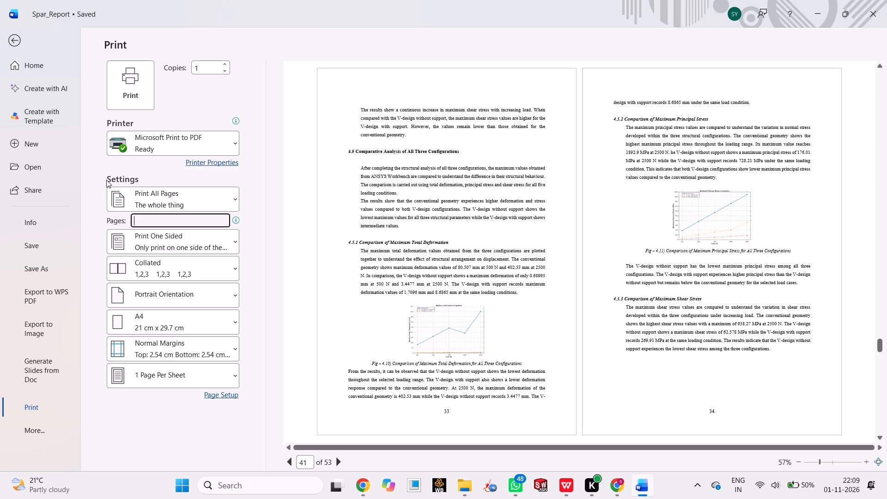
click(221, 172)
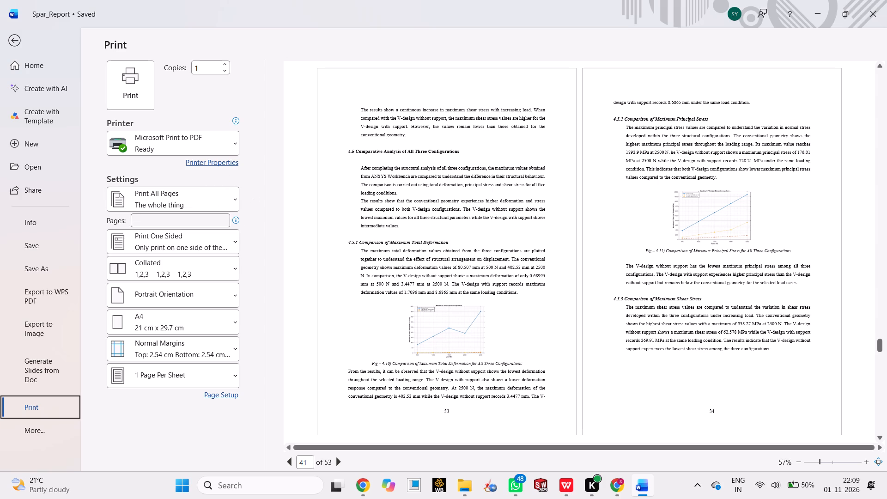
click(213, 220)
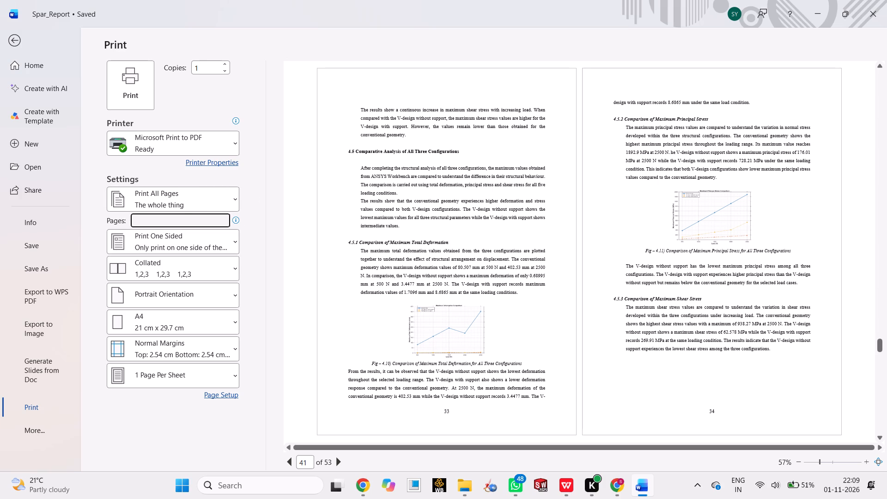
text(26)
key(Return)
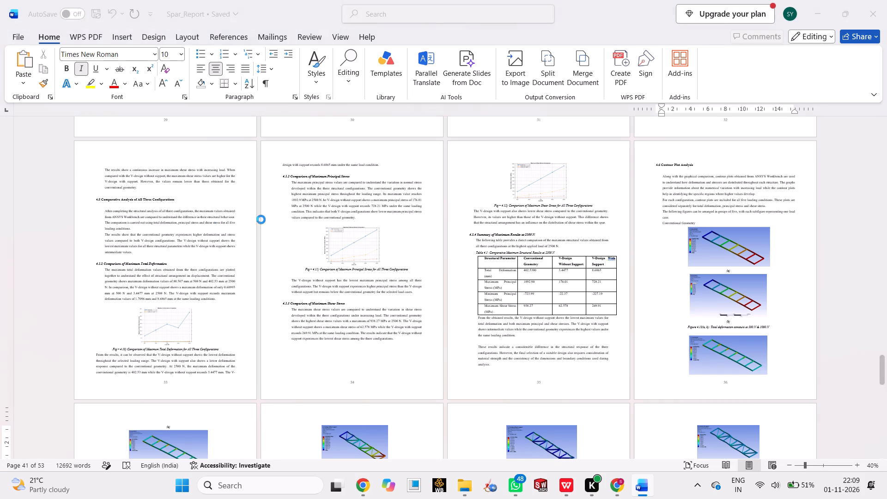
click(425, 7)
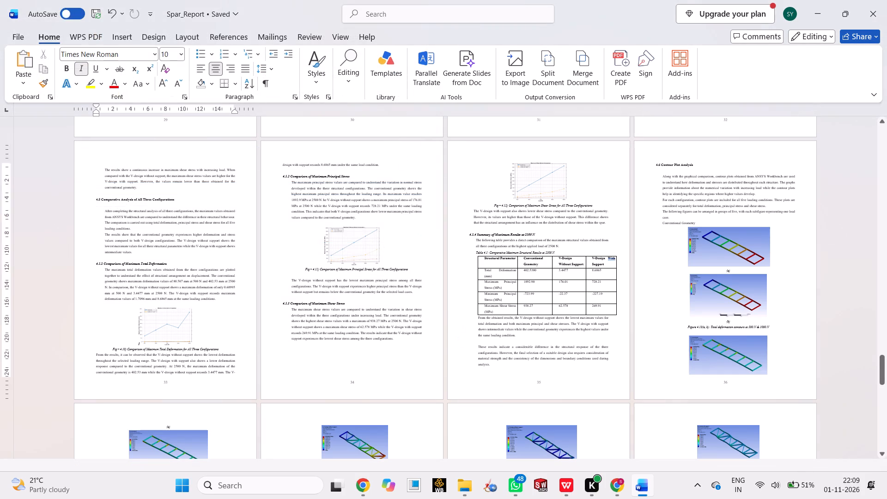
Examine the Chapter 4 pages, from the results graphs to the contour plots and summary tables, for the page numbers to print.
scroll(452, 347, up, 18)
scroll(451, 346, up, 7)
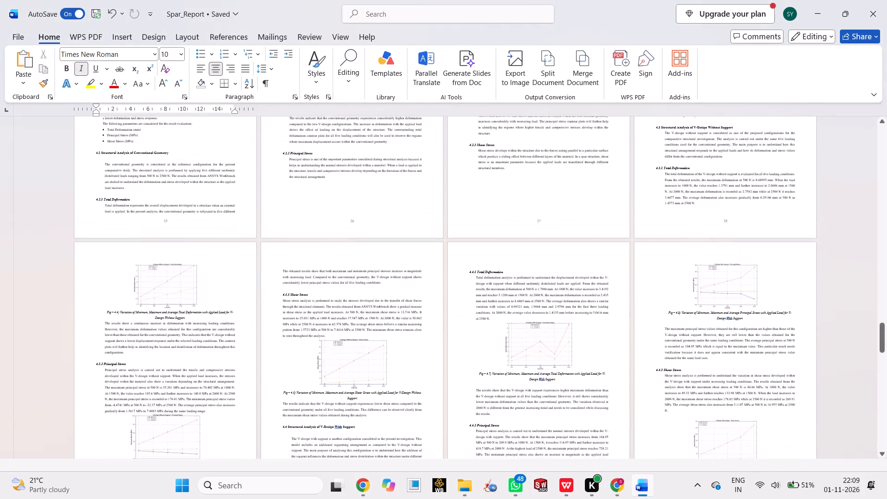
scroll(451, 346, up, 13)
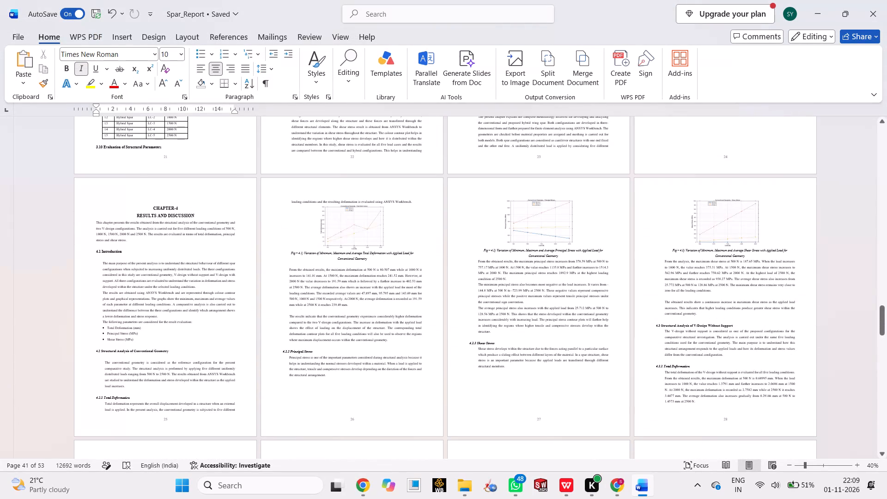
click(378, 311)
ctrl+scroll(352, 336, up, 2)
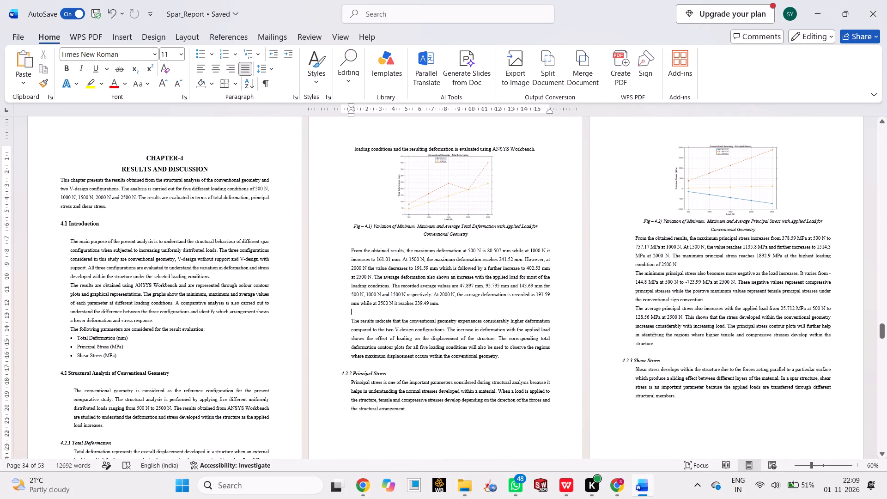
scroll(401, 267, down, 15)
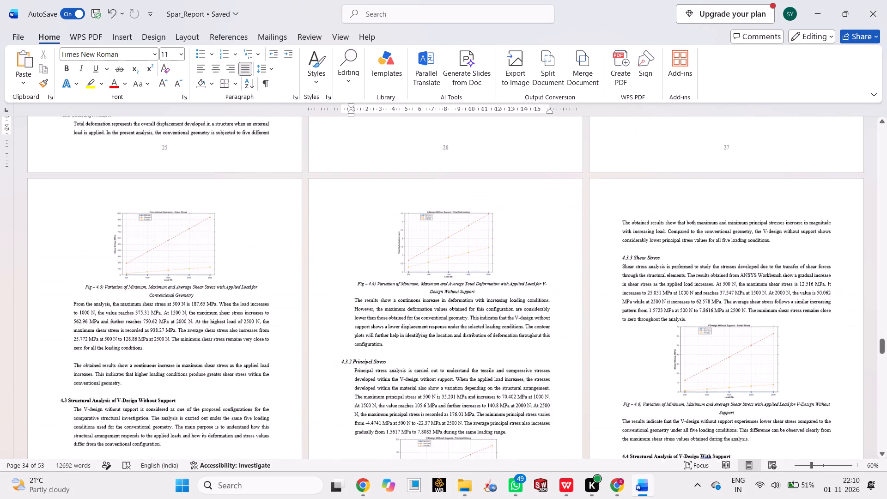
scroll(401, 267, down, 17)
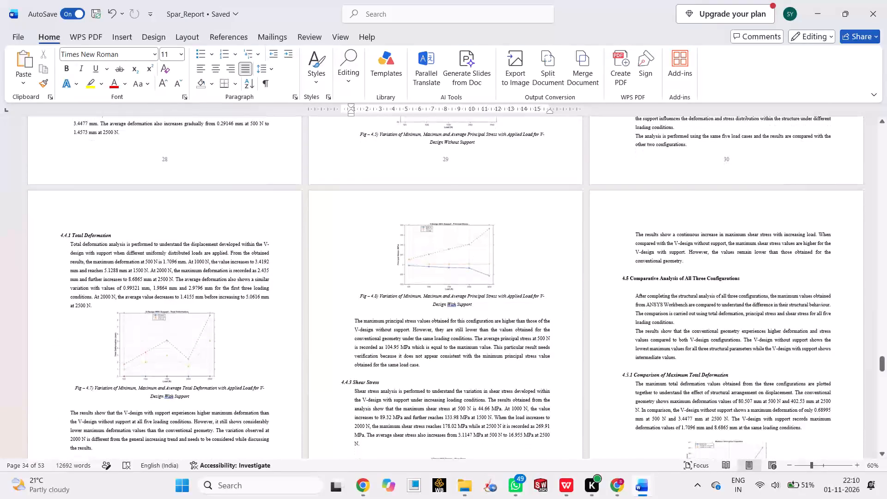
scroll(402, 267, up, 20)
scroll(402, 267, up, 9)
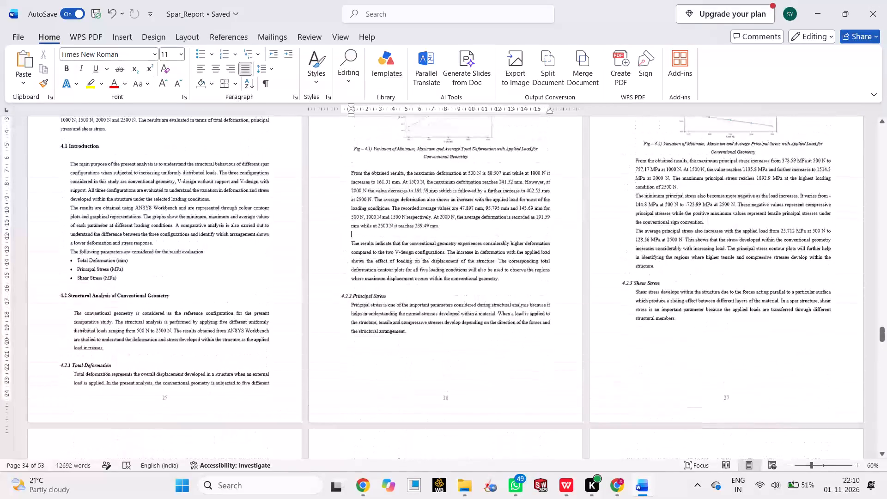
scroll(402, 268, down, 4)
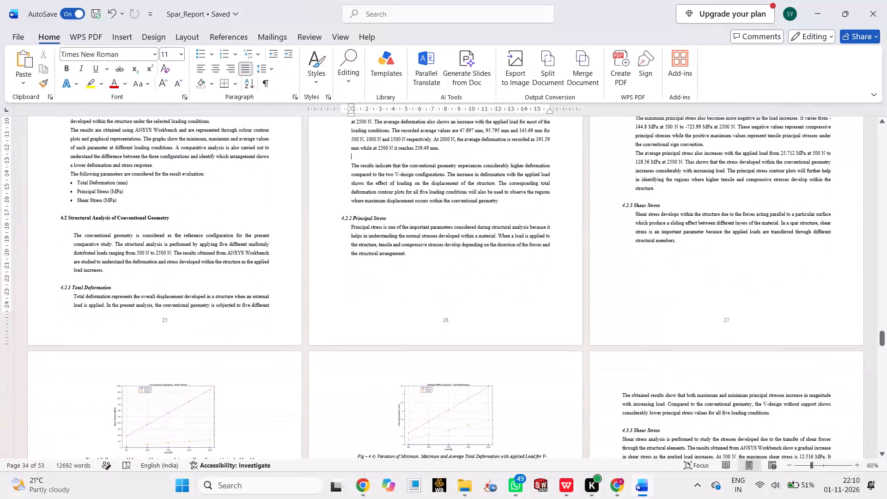
scroll(402, 268, up, 3)
scroll(402, 268, down, 18)
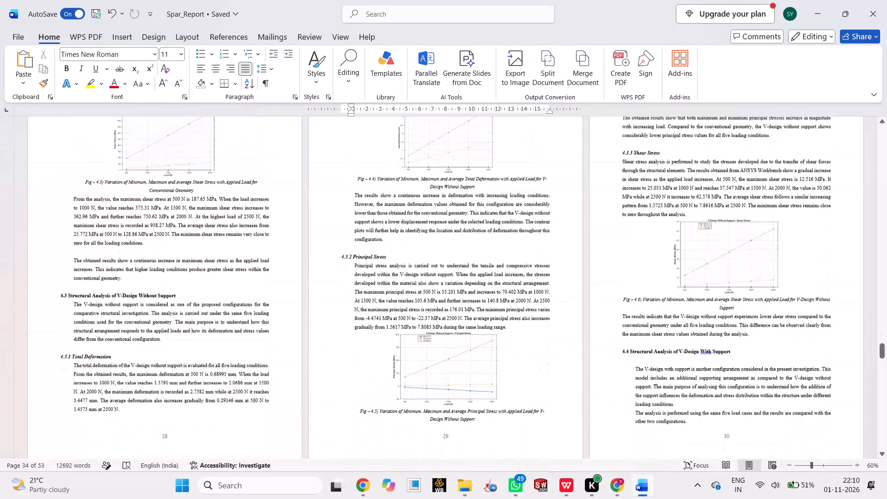
scroll(402, 268, down, 18)
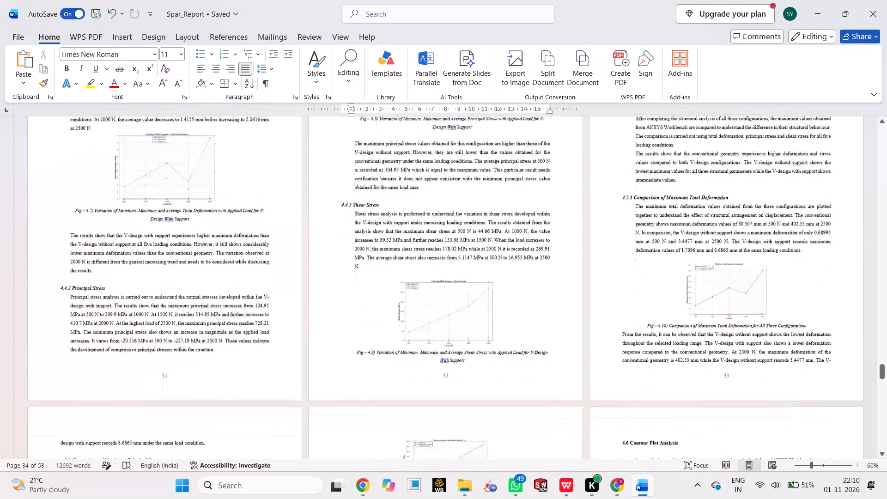
scroll(402, 268, down, 12)
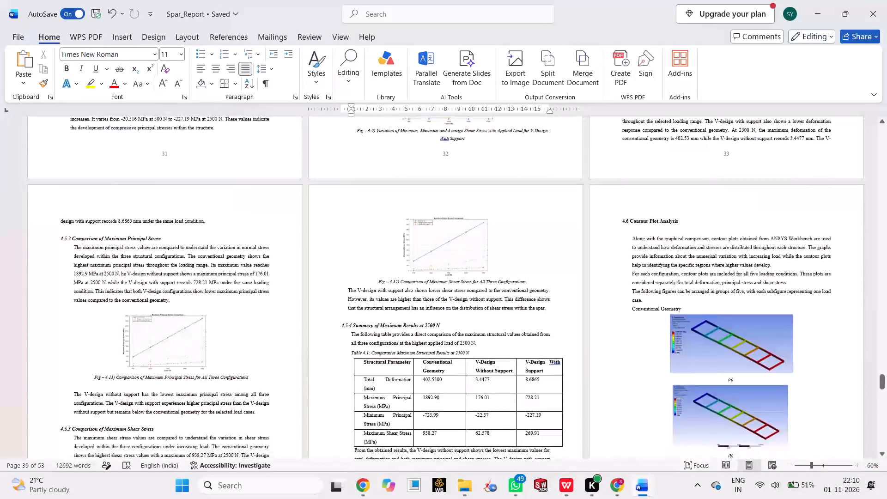
scroll(402, 268, down, 20)
scroll(402, 268, down, 15)
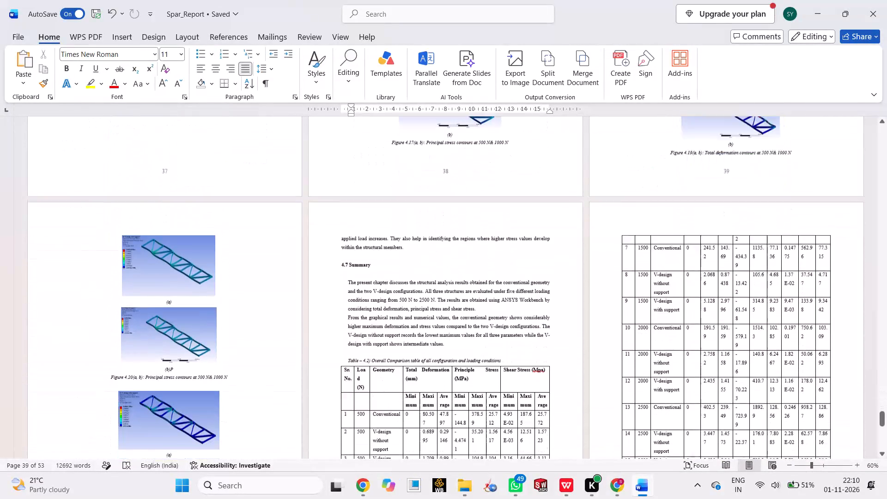
scroll(402, 268, down, 8)
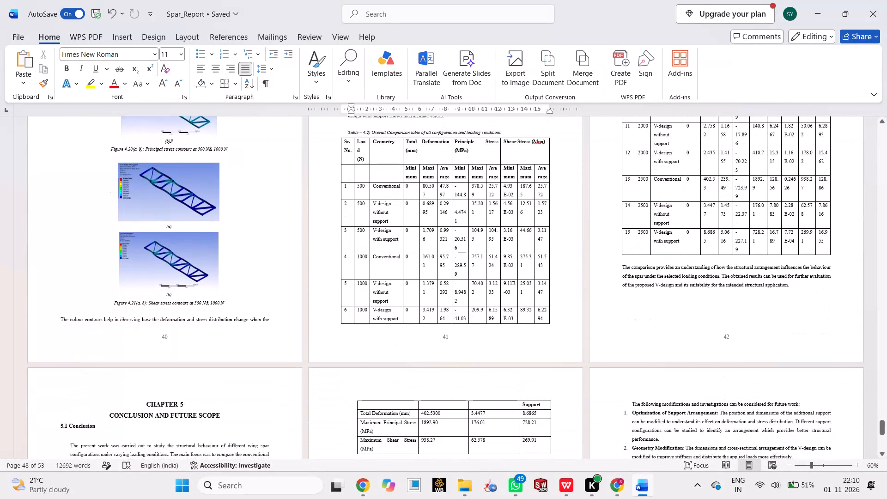
Set the custom print page range of Spar_Report to 26-40.
key(ctrl+p)
click(206, 219)
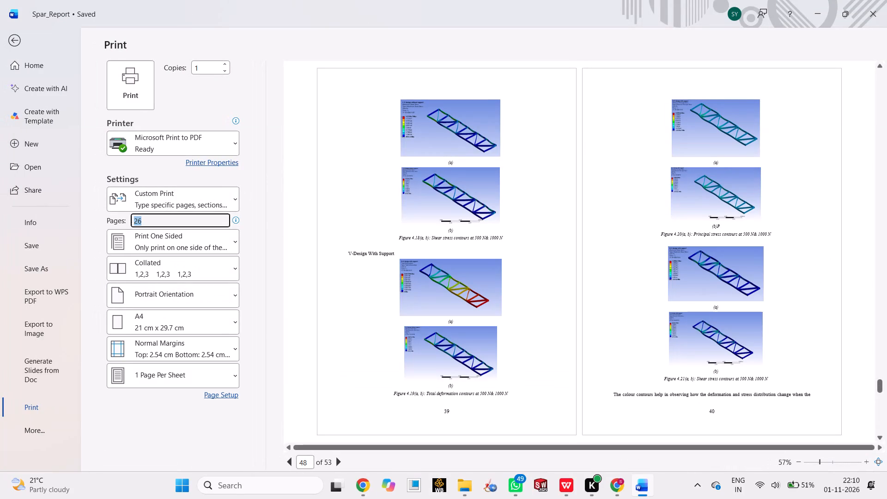
click(206, 219)
text(-40)
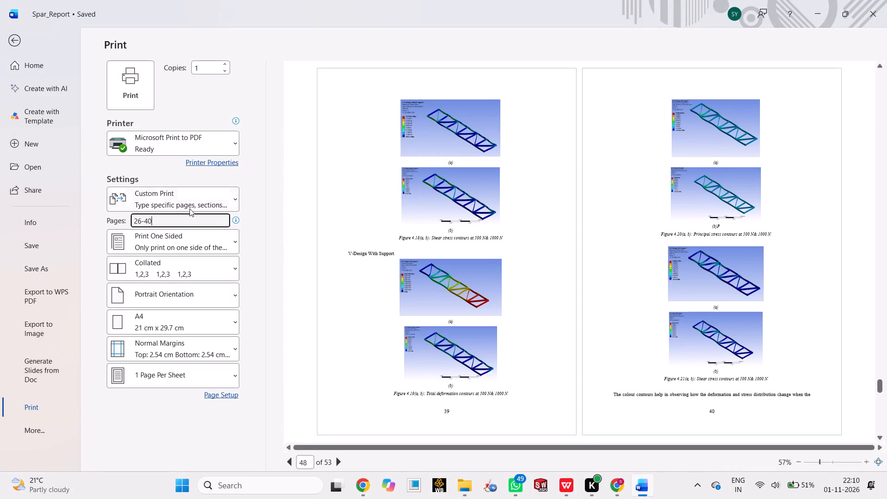
click(274, 231)
click(263, 233)
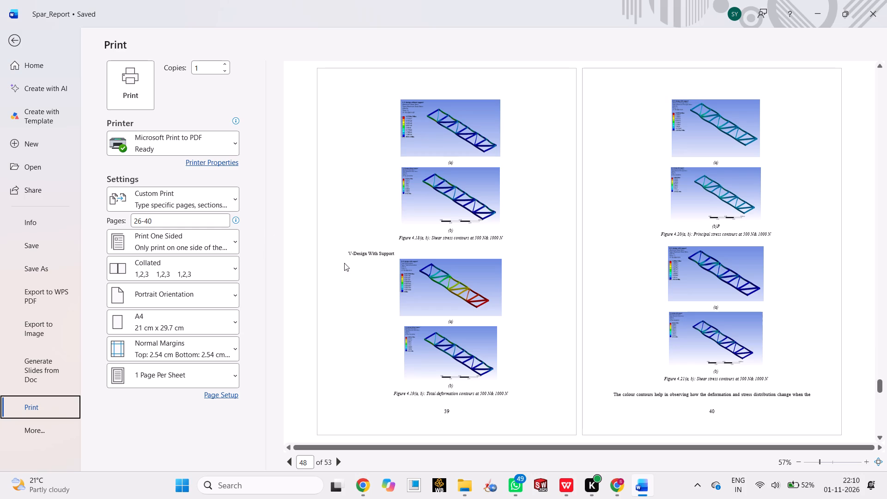
Check the print preview back to the report's title page and review the available page-range options.
scroll(389, 281, up, 3)
scroll(489, 277, up, 20)
scroll(489, 277, up, 5)
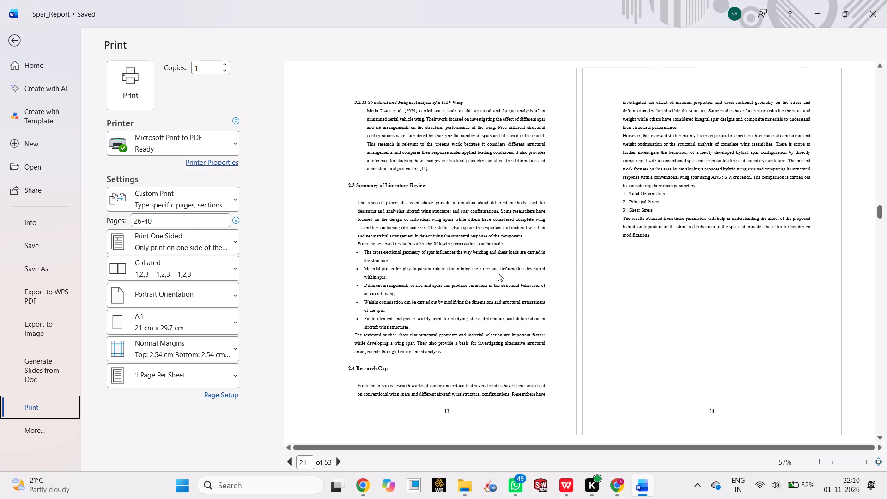
scroll(498, 273, up, 20)
scroll(498, 273, up, 15)
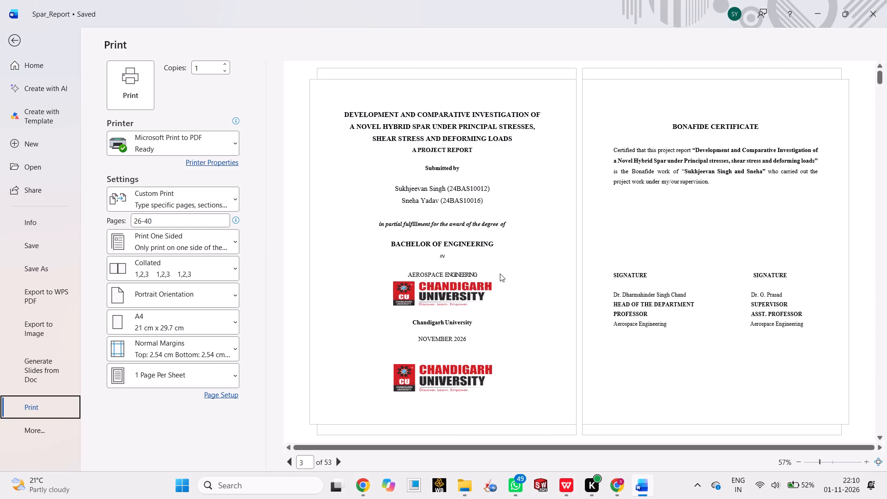
scroll(500, 274, up, 5)
double_click(179, 225)
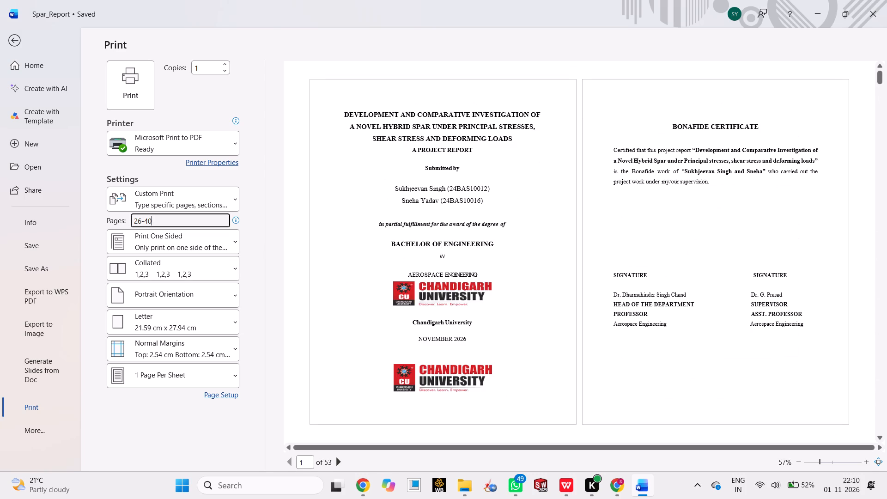
click(179, 225)
click(259, 194)
click(225, 195)
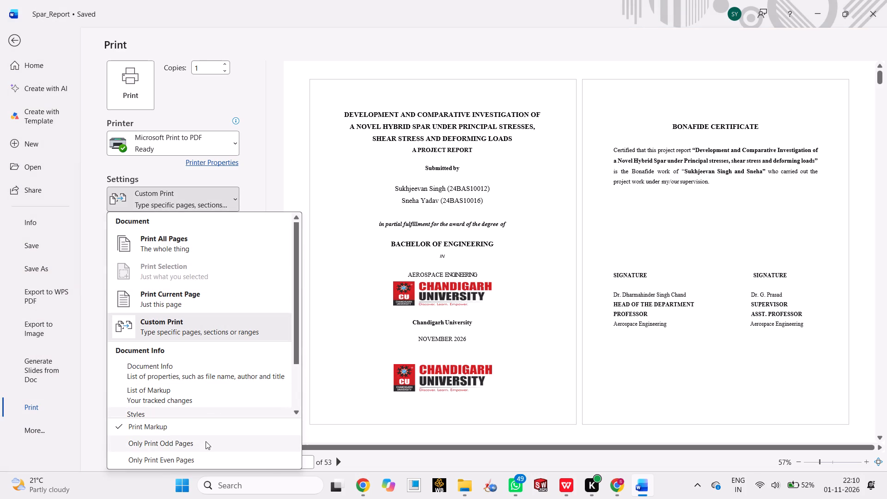
click(261, 152)
click(252, 217)
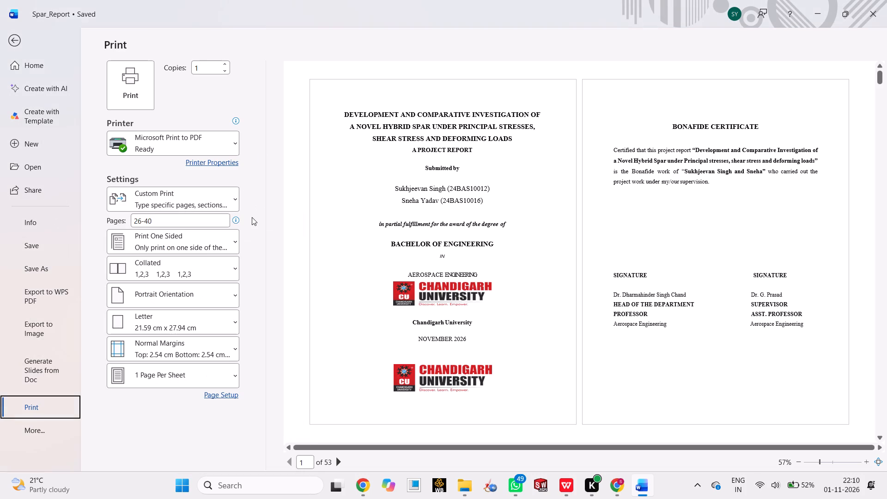
click(216, 215)
click(216, 215)
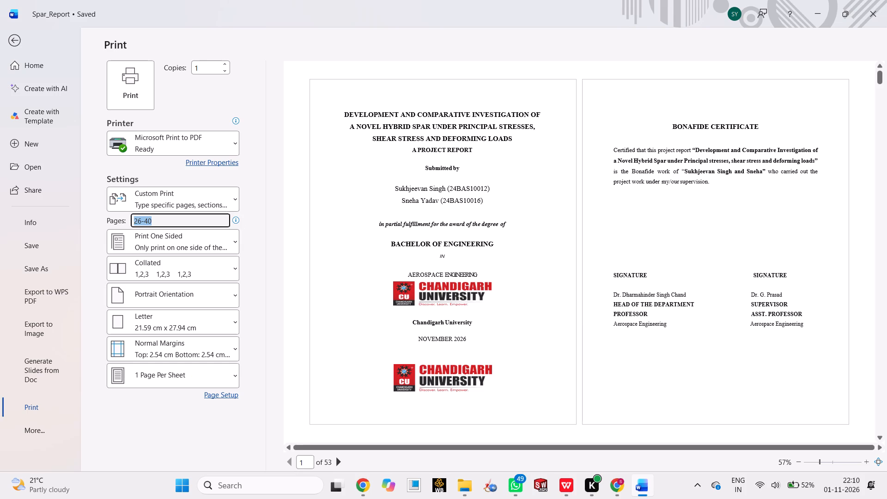
click(218, 221)
Print pages 26-40 of Spar_Report to a PDF named c_spar in the Semester 5 folder.
key(shift+Return)
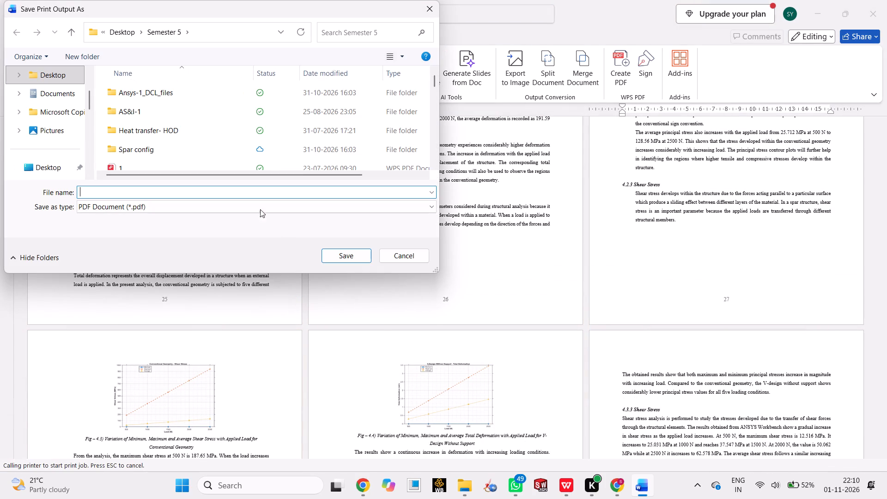
text(c_)
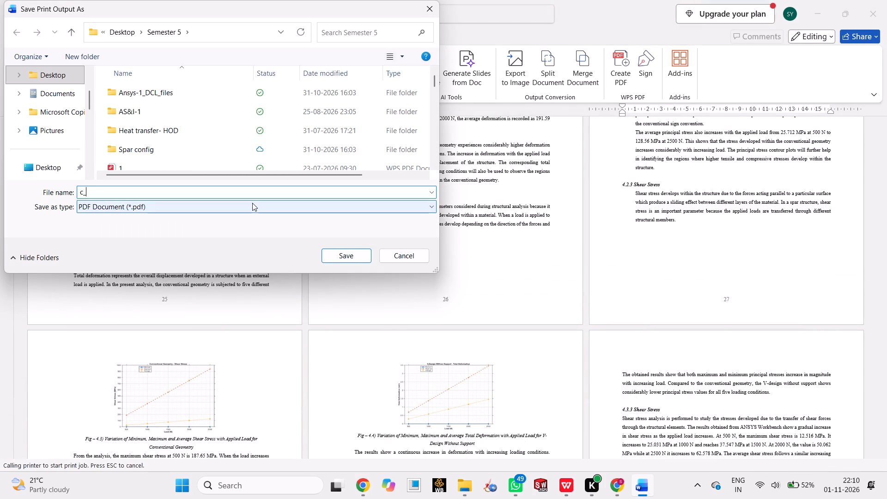
text(spar)
key(Return)
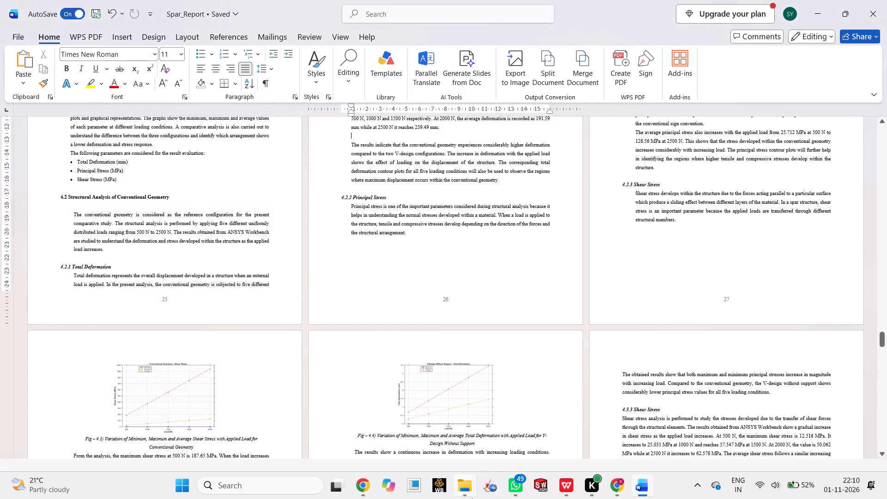
Switch to File Explorer, go to the Semester 5 folder and open the c_spar PDF.
click(472, 498)
click(462, 486)
click(427, 450)
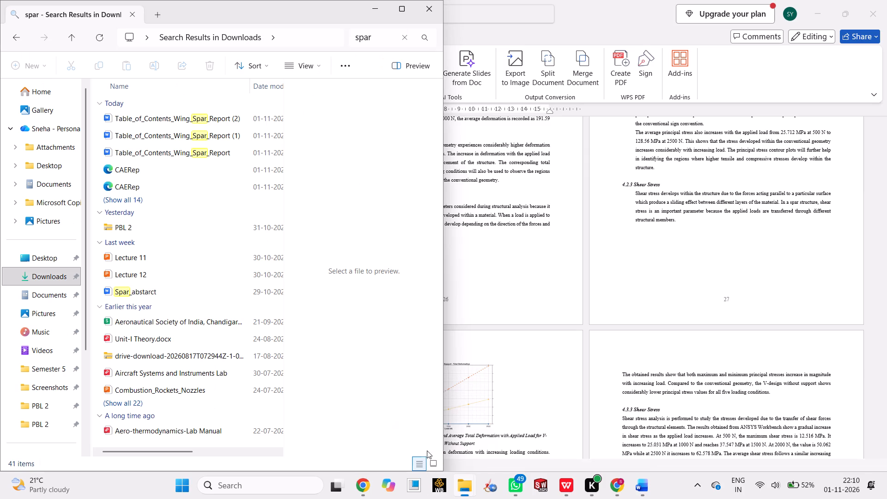
double_click(41, 376)
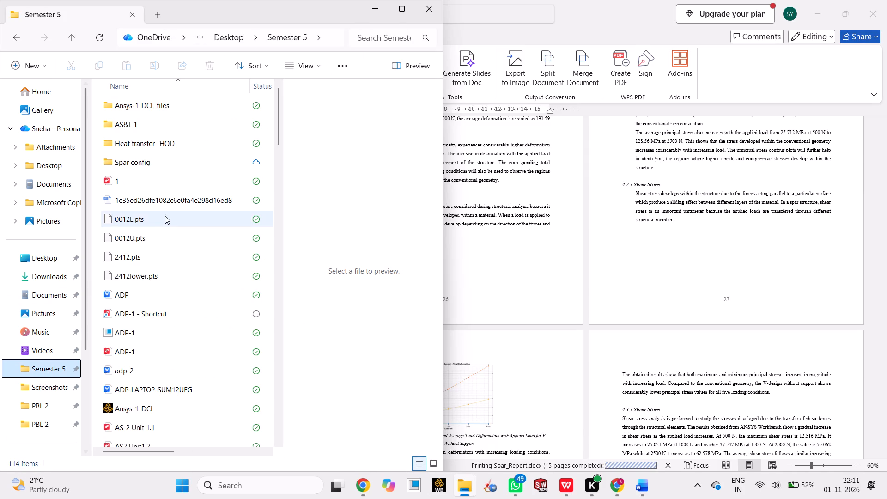
scroll(178, 204, down, 1)
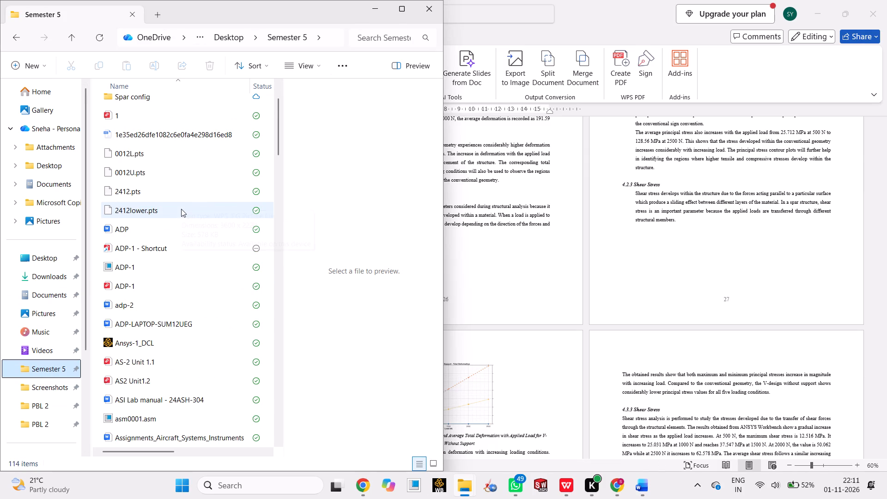
scroll(181, 209, down, 2)
double_click(182, 359)
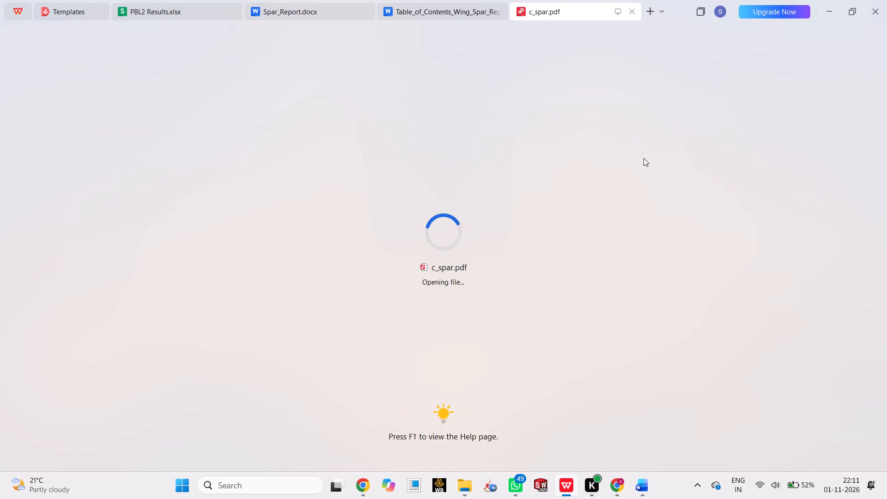
Examine the c_spar PDF from its first page to its last to check which report pages were printed.
scroll(657, 172, up, 4)
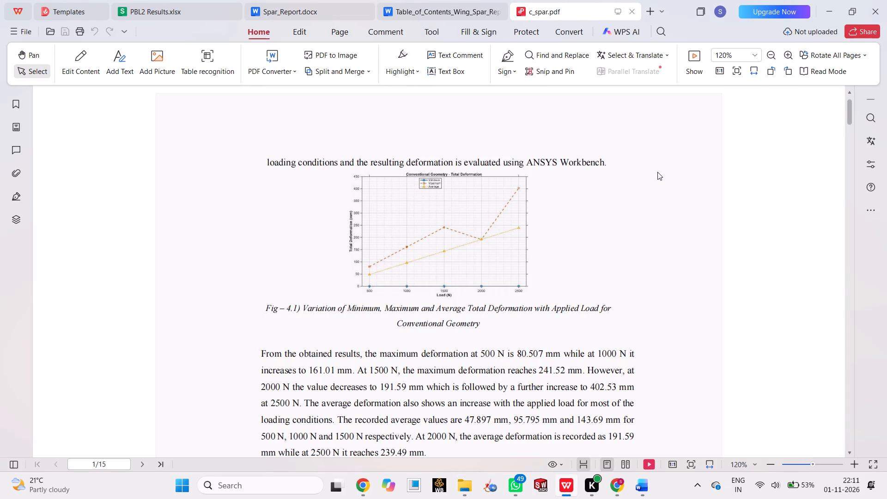
scroll(657, 171, up, 4)
scroll(657, 171, down, 11)
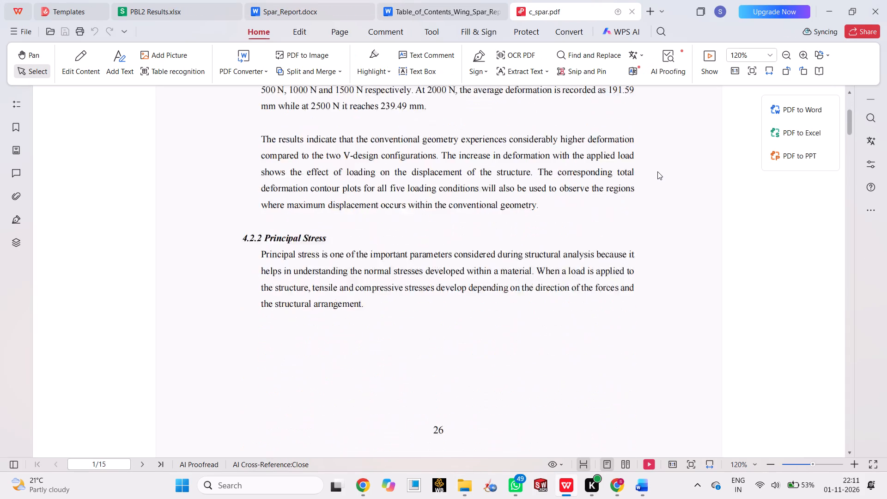
scroll(657, 171, down, 5)
scroll(657, 171, up, 17)
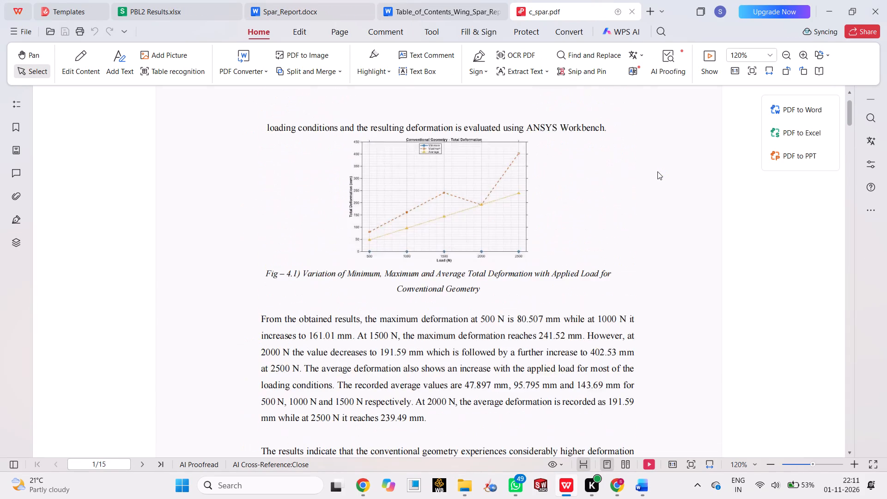
scroll(657, 171, up, 3)
scroll(657, 171, down, 7)
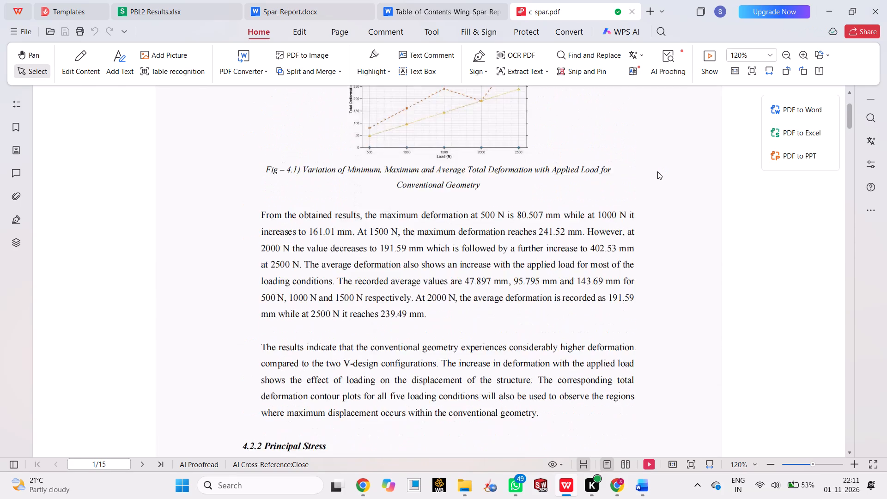
scroll(657, 171, down, 20)
scroll(657, 171, down, 11)
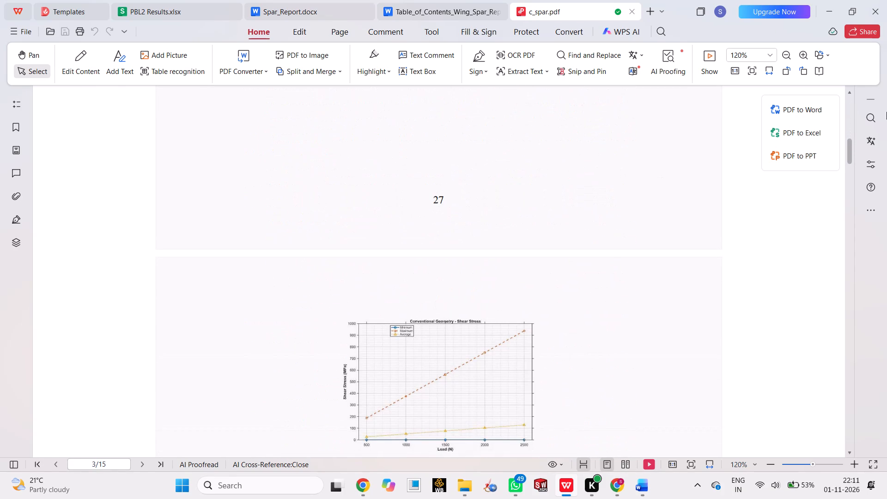
drag(851, 148, 837, 253)
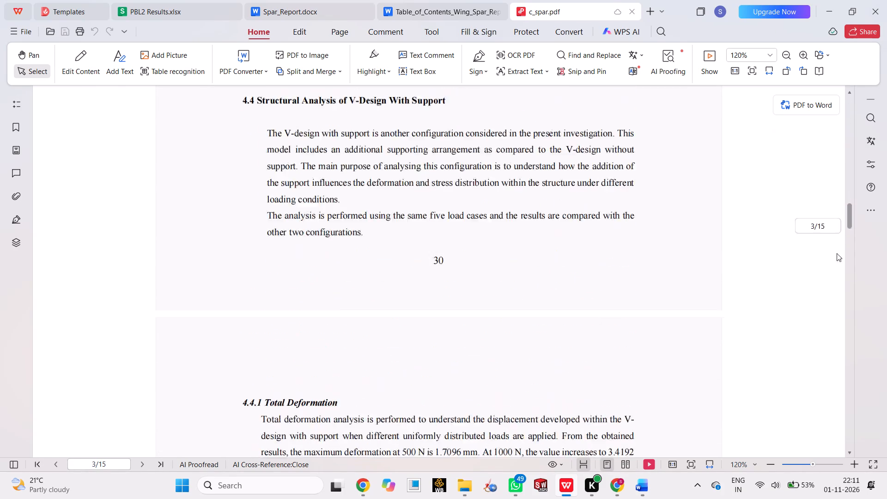
drag(837, 253, 849, 472)
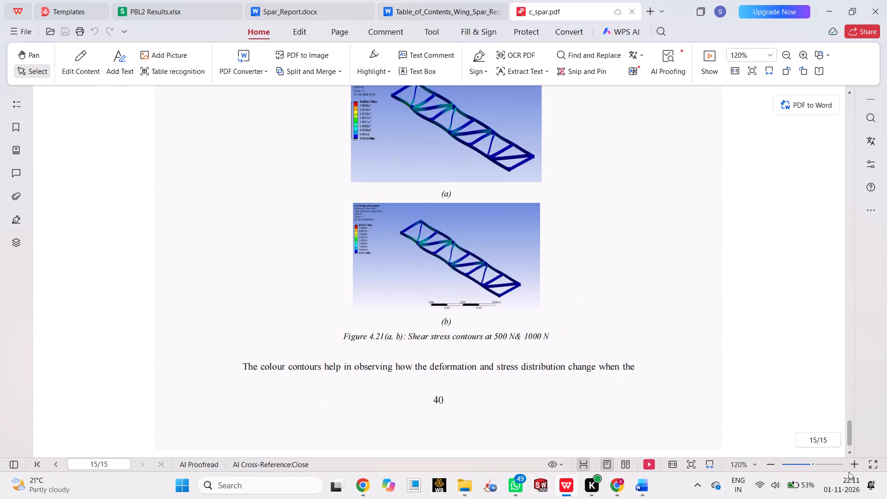
Switch back to Spar_Report in Word and check the pages through the end of Chapter 4 against the printed range.
click(645, 484)
scroll(732, 337, down, 19)
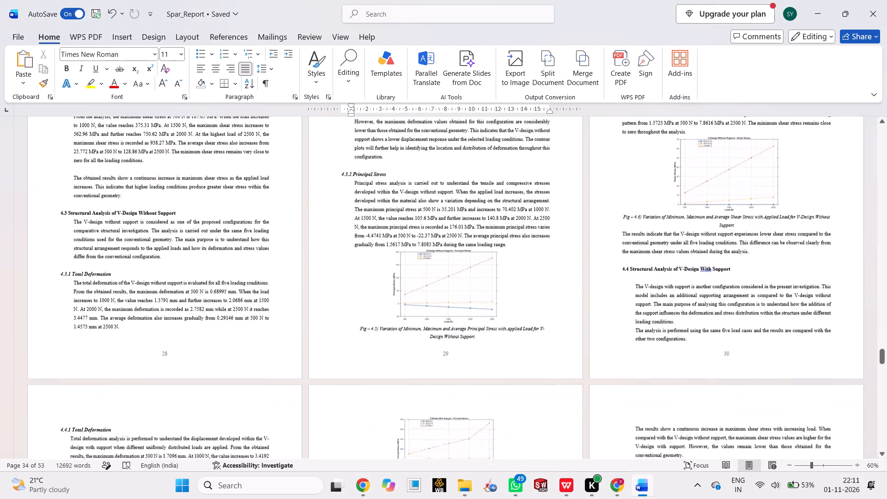
scroll(732, 337, down, 20)
scroll(732, 337, down, 16)
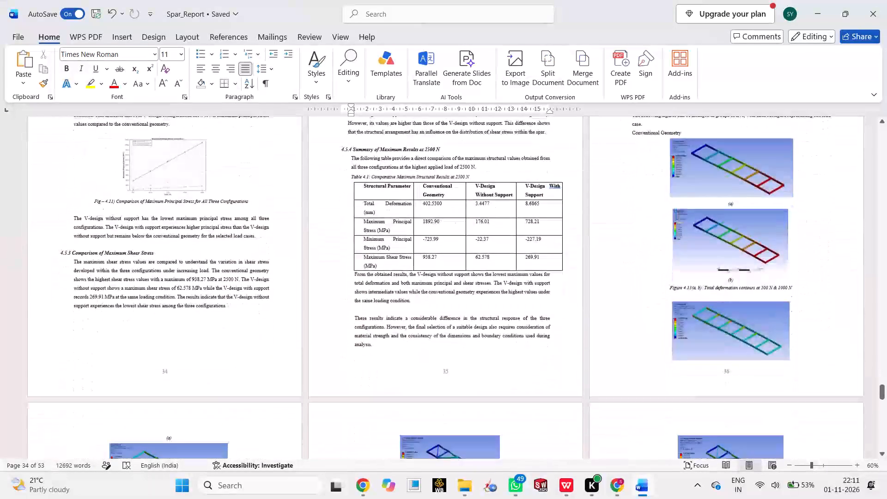
scroll(732, 333, down, 20)
scroll(732, 333, down, 9)
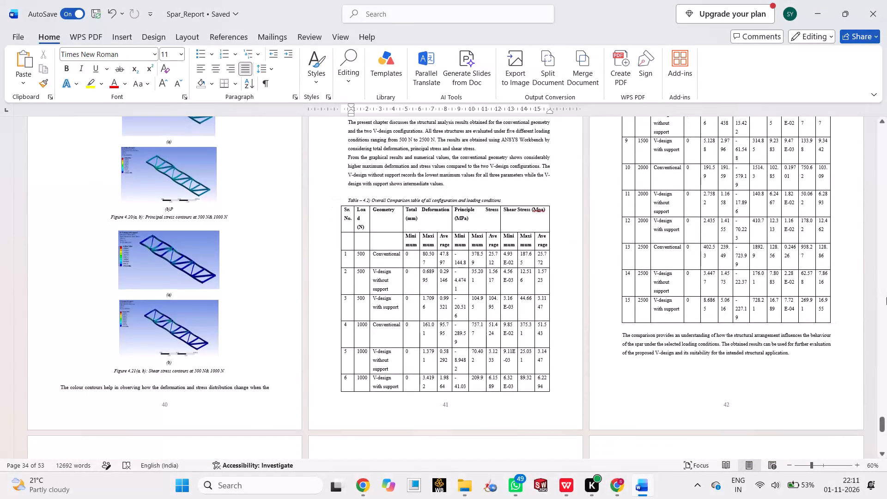
click(883, 425)
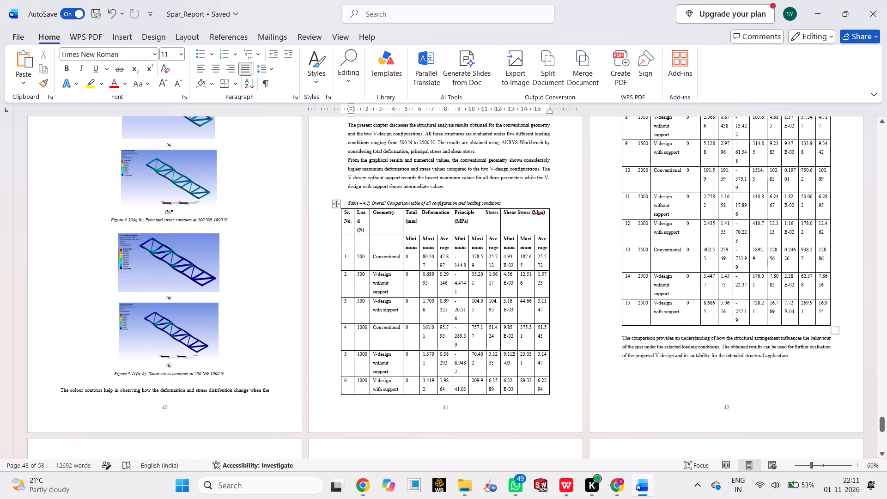
scroll(398, 270, up, 4)
Reopen the print settings of Spar_Report, review the page-range options and make the custom page range editable.
key(ctrl+p)
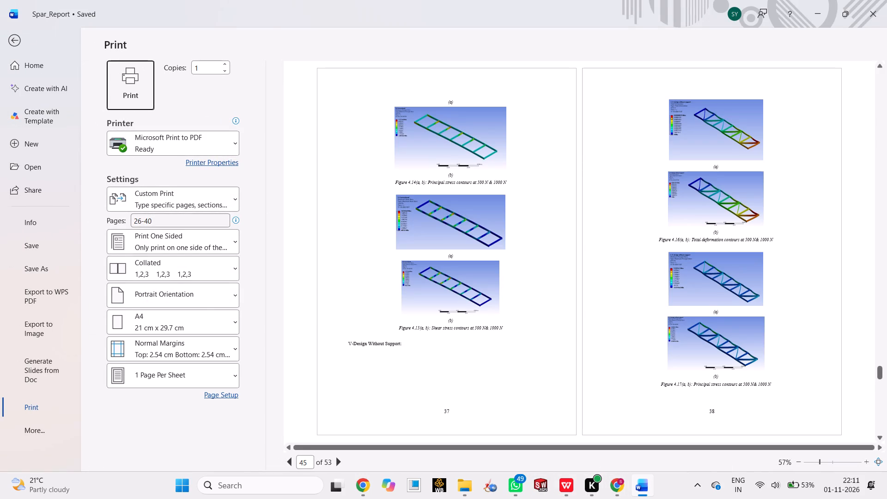
click(214, 207)
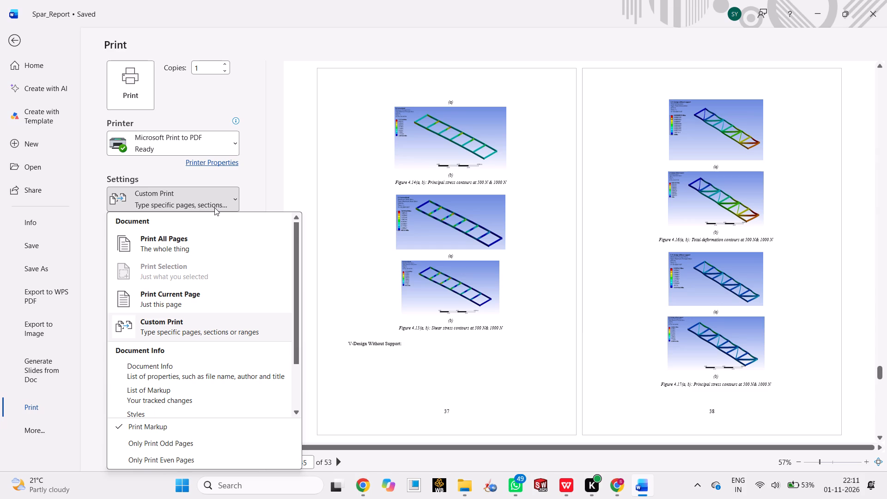
scroll(216, 273, down, 2)
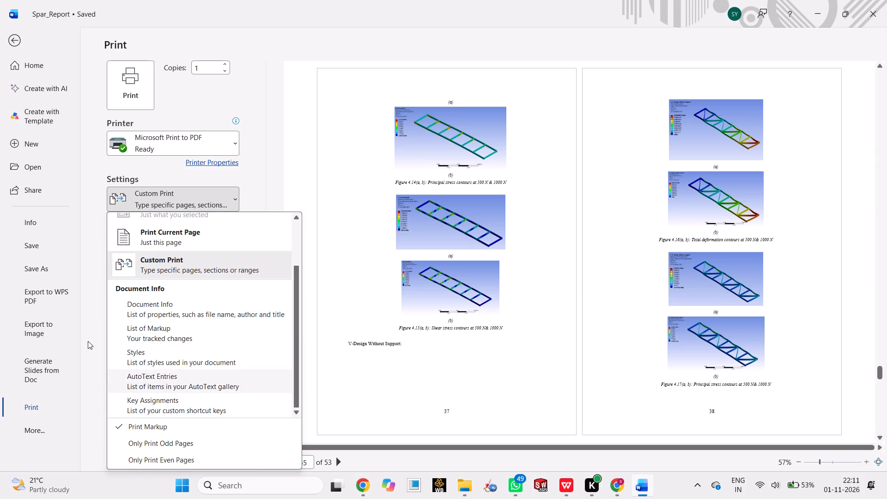
click(91, 305)
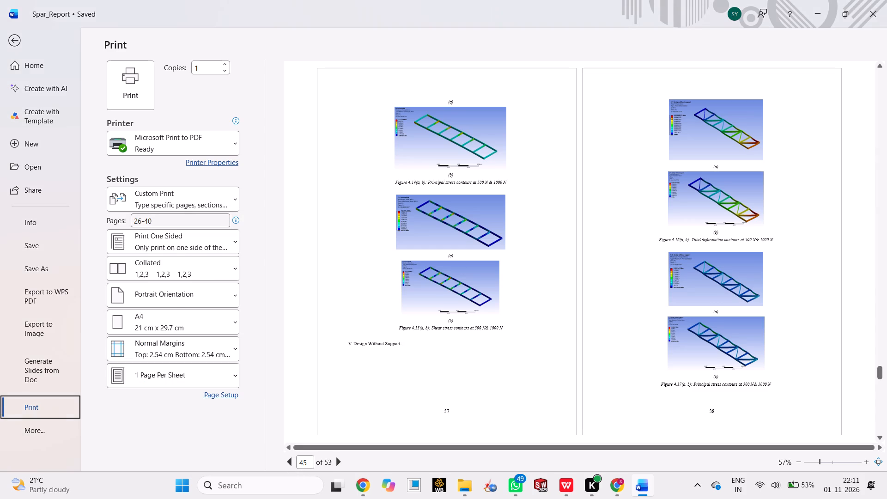
click(143, 224)
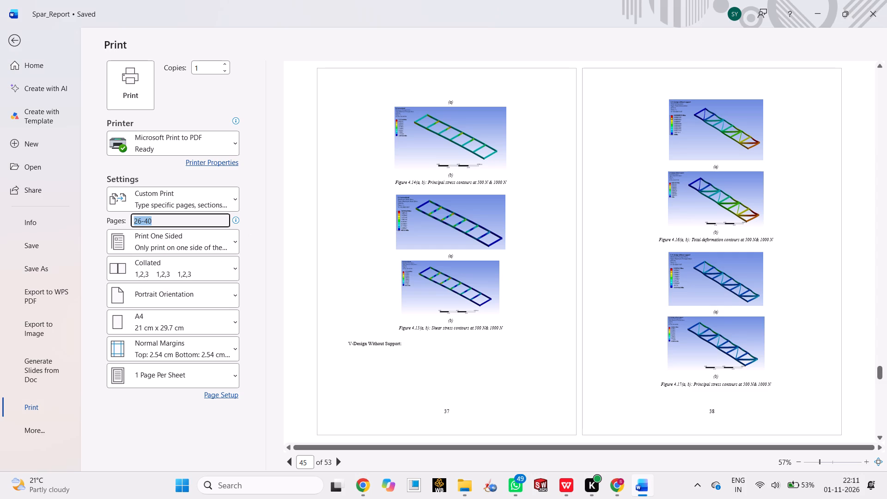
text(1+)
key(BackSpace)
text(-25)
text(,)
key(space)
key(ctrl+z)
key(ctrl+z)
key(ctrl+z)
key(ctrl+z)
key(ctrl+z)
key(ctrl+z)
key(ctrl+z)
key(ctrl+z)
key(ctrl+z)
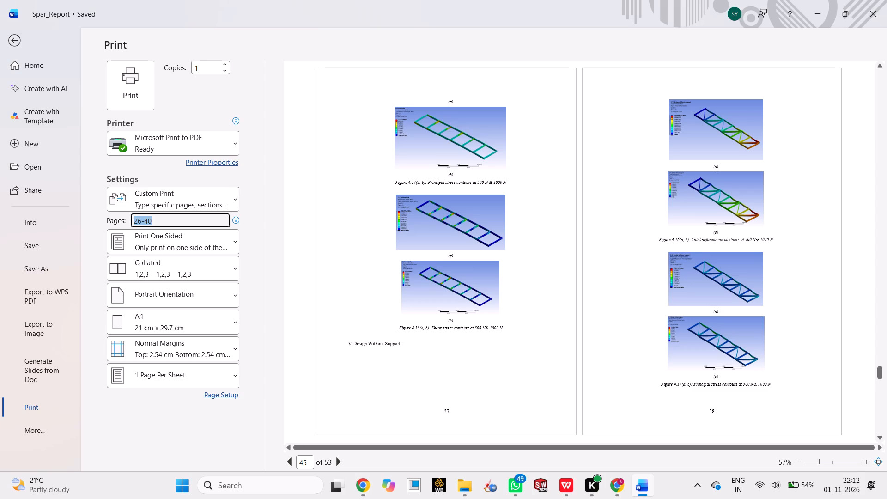
Set the custom print range of Spar_Report to 1-25, 41-53 and print it to a PDF named b_spar.
text(1-25)
key(comma)
key(space)
text(41-53)
key(Return)
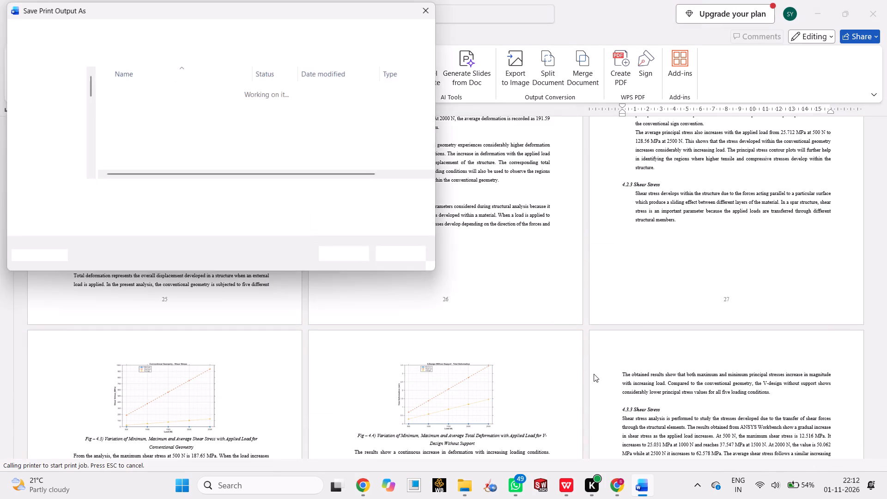
text(b_spar)
key(Return)
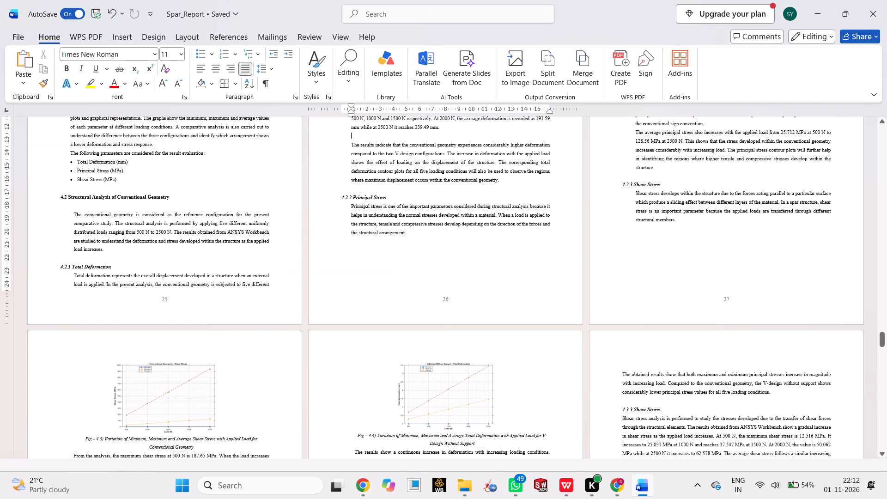
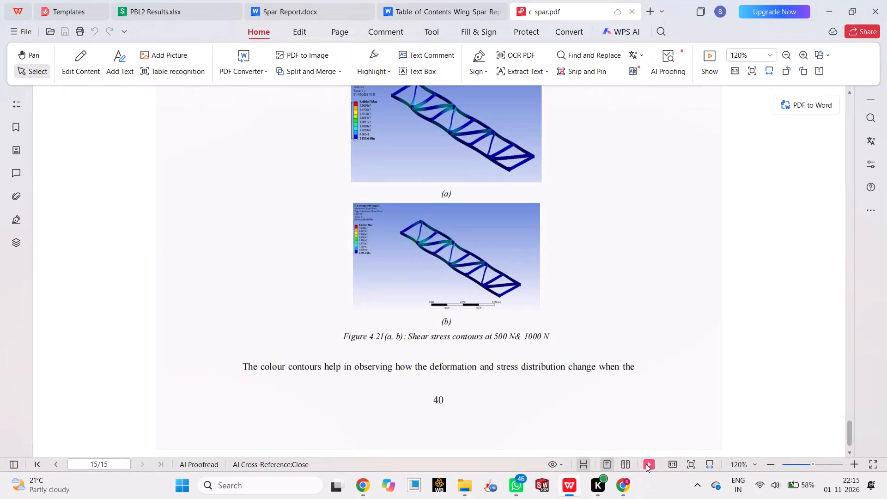
Look back through the c_spar PDF from its last page to its first page.
scroll(462, 273, up, 20)
scroll(462, 273, up, 5)
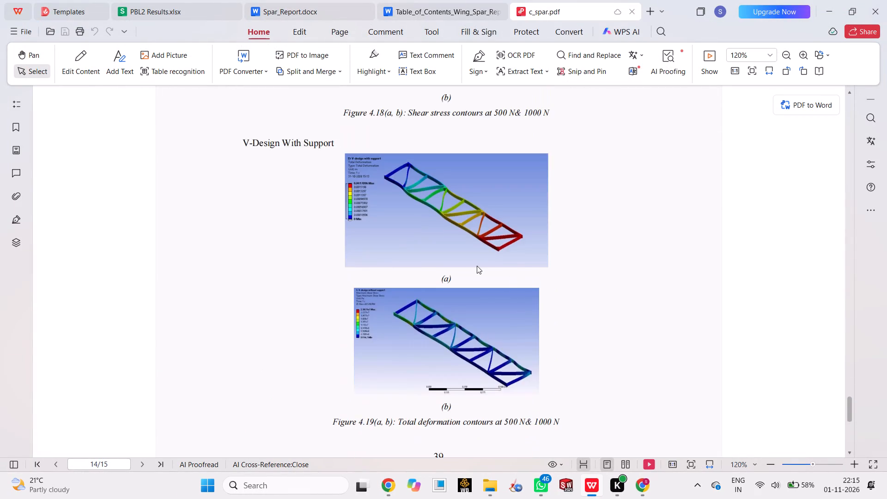
scroll(477, 266, up, 17)
scroll(477, 262, up, 4)
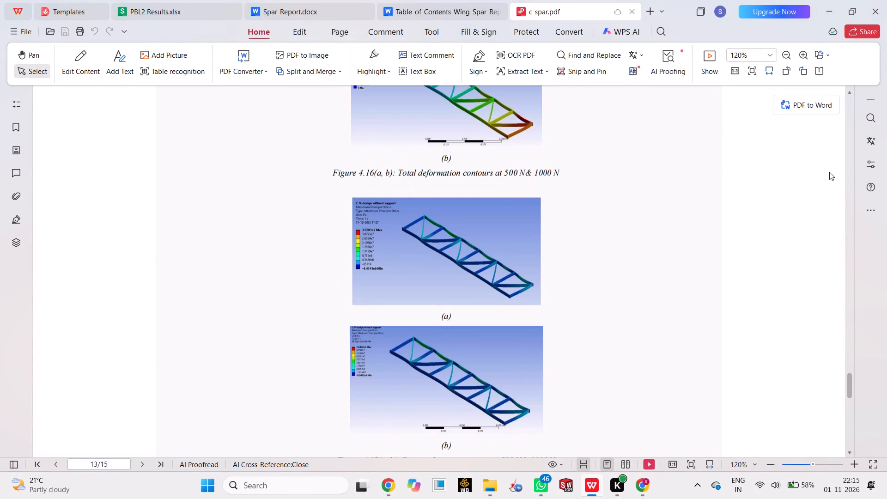
double_click(848, 146)
drag(848, 146, 848, 104)
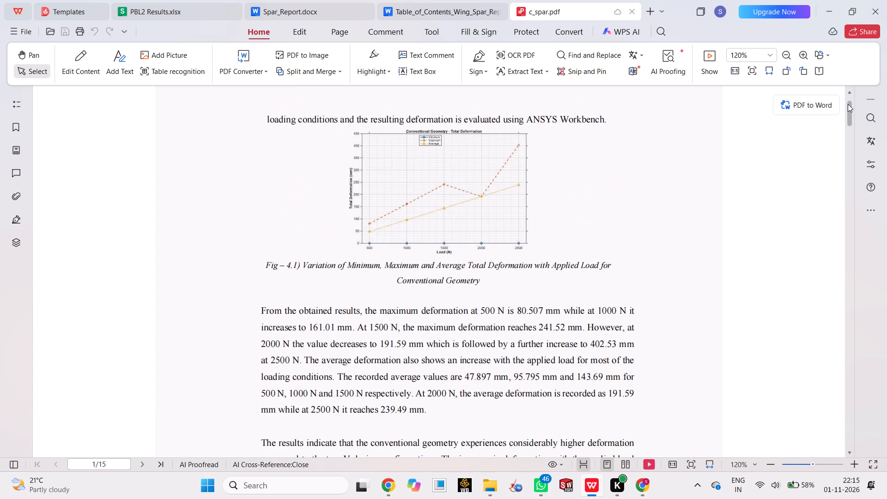
drag(848, 104, 848, 102)
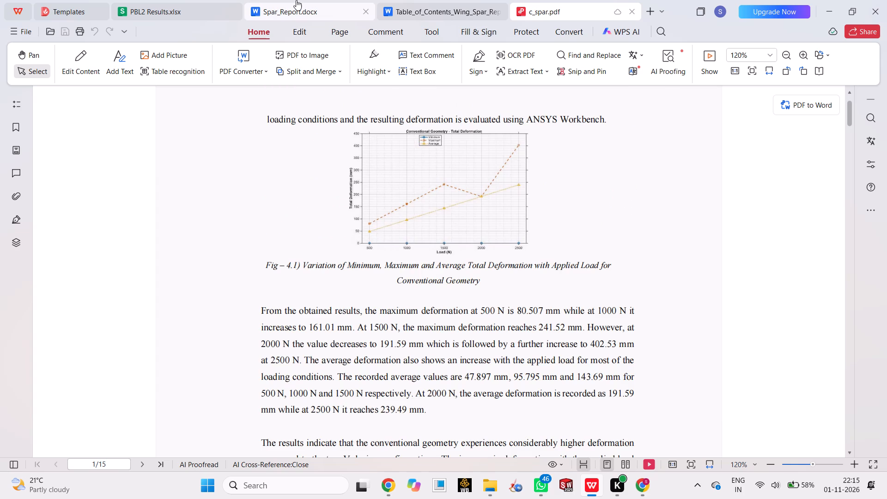
Switch to Spar_Report and examine its pages from the Chapter 5 conclusion back to the title page.
click(296, 0)
click(545, 170)
scroll(545, 170, down, 7)
scroll(545, 170, up, 12)
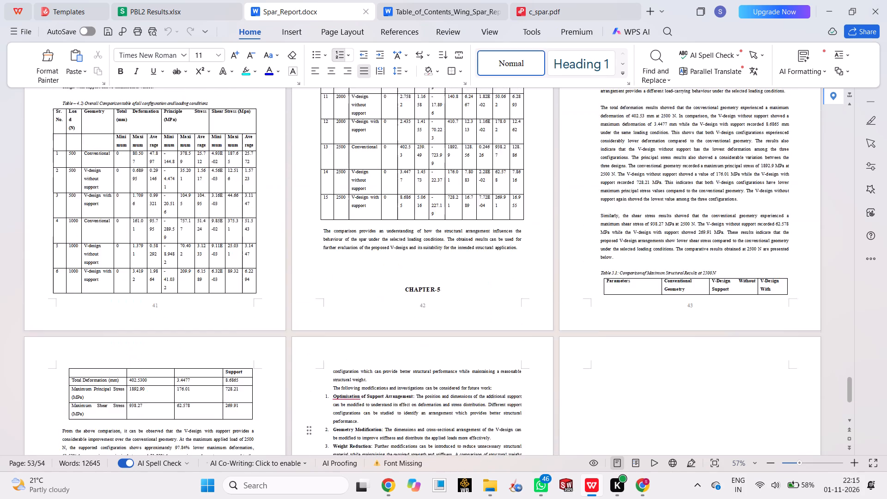
scroll(545, 165, up, 5)
drag(847, 376, 847, 295)
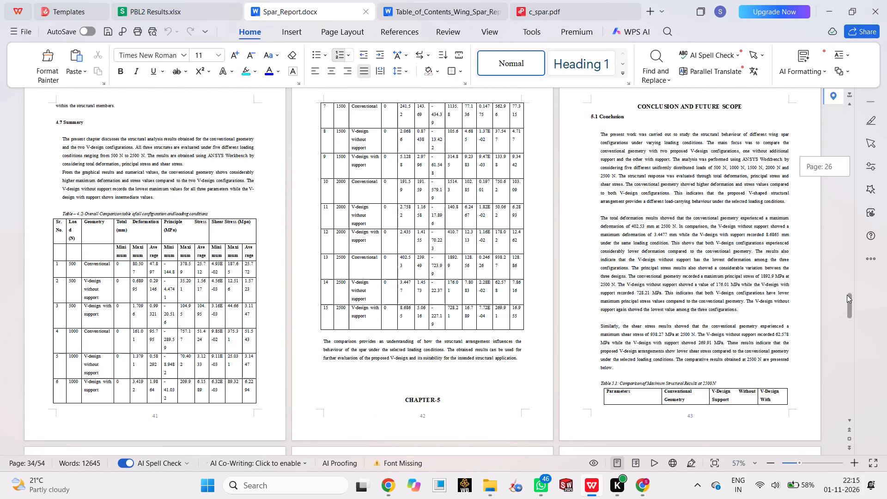
drag(847, 295, 847, 158)
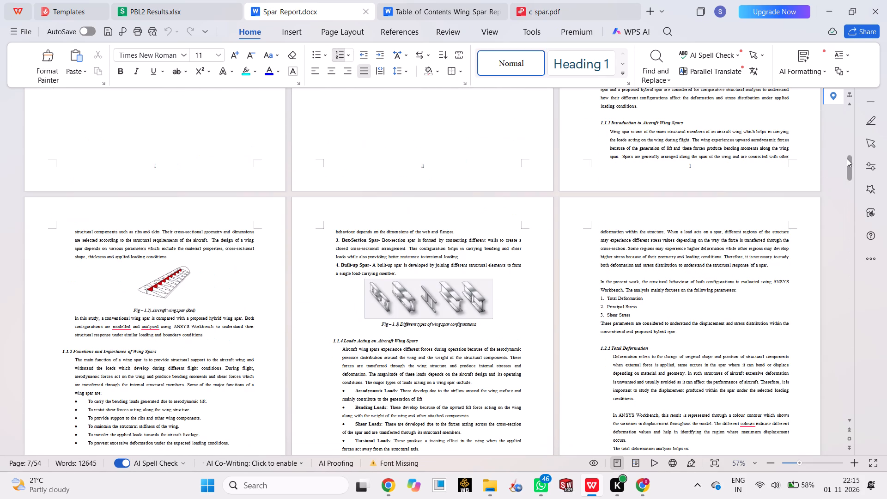
scroll(847, 158, down, 5)
scroll(847, 158, up, 4)
scroll(847, 158, down, 2)
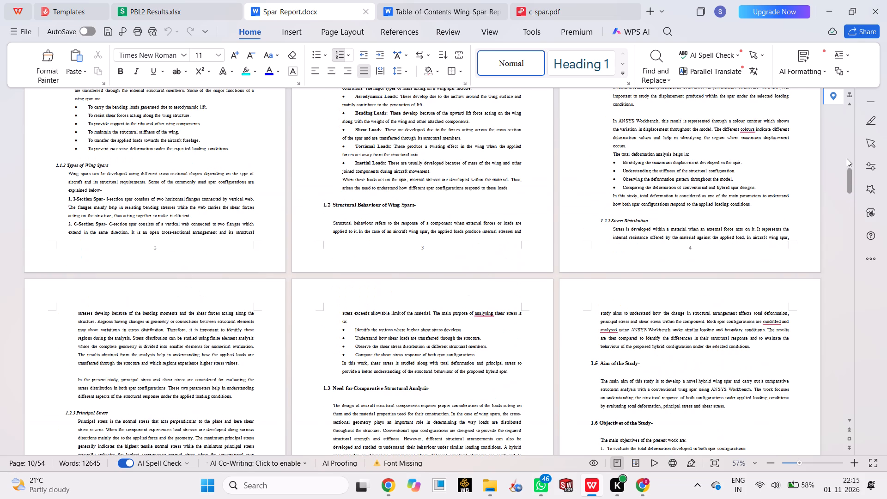
scroll(847, 158, up, 4)
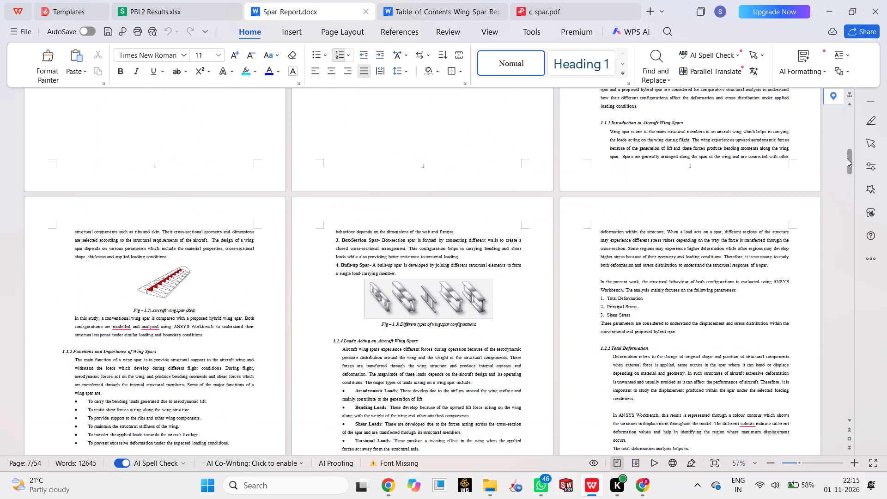
scroll(846, 158, up, 2)
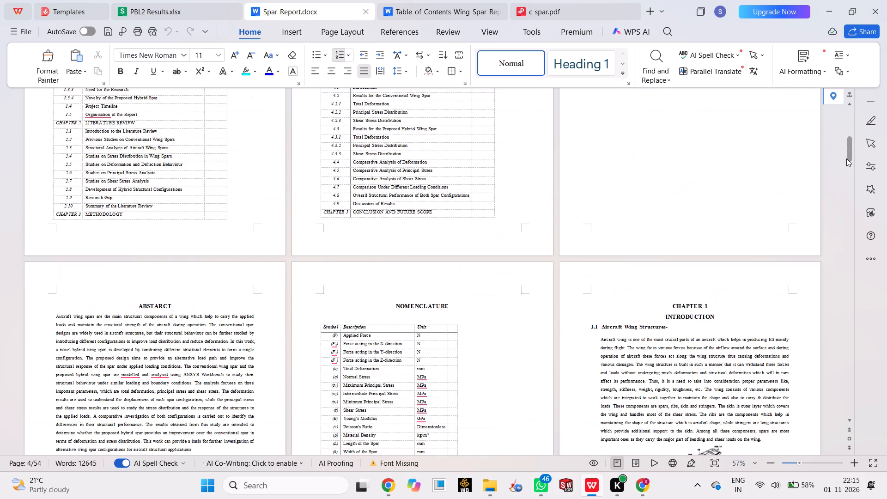
scroll(846, 158, up, 8)
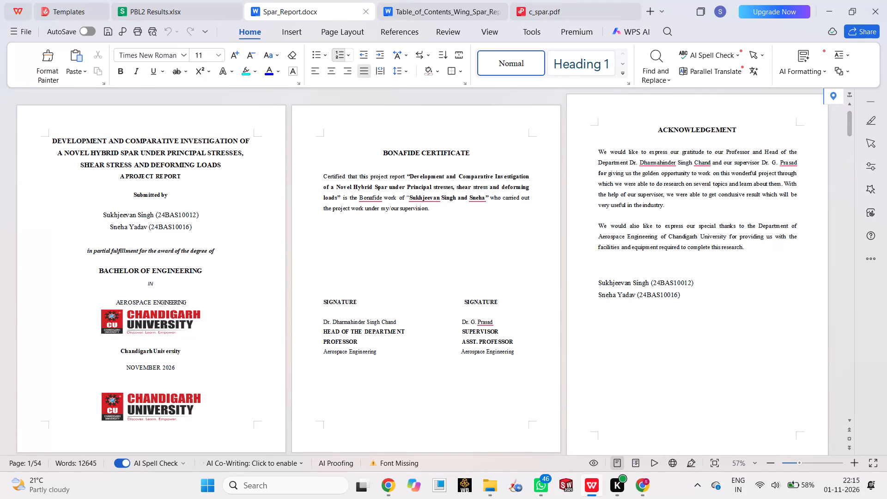
Switch back to the c_spar PDF and check the top of its first page.
click(561, 12)
scroll(618, 128, up, 5)
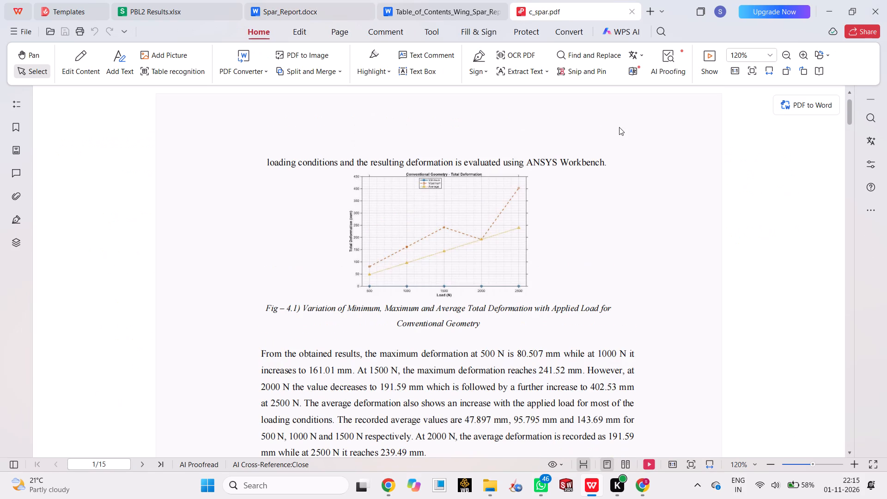
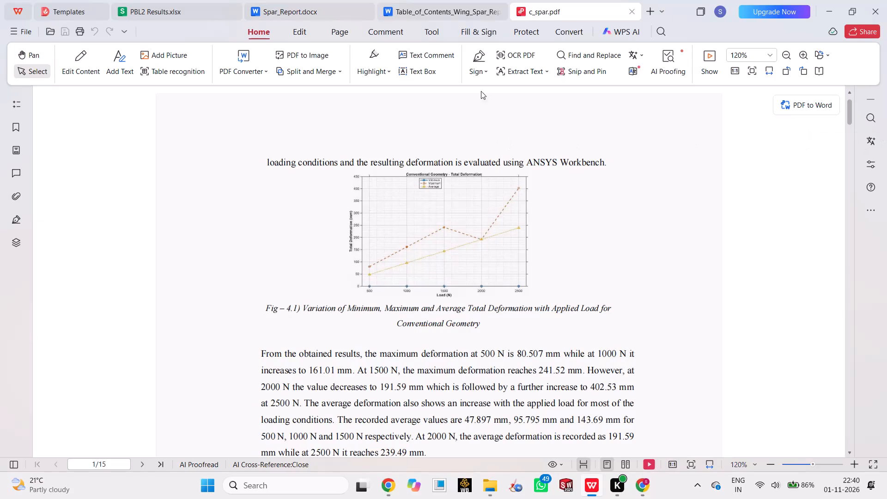
Close the c_spar PDF, switch to PBL2 Results and close the WPS Office window with the remaining documents.
click(460, 0)
click(634, 2)
click(632, 11)
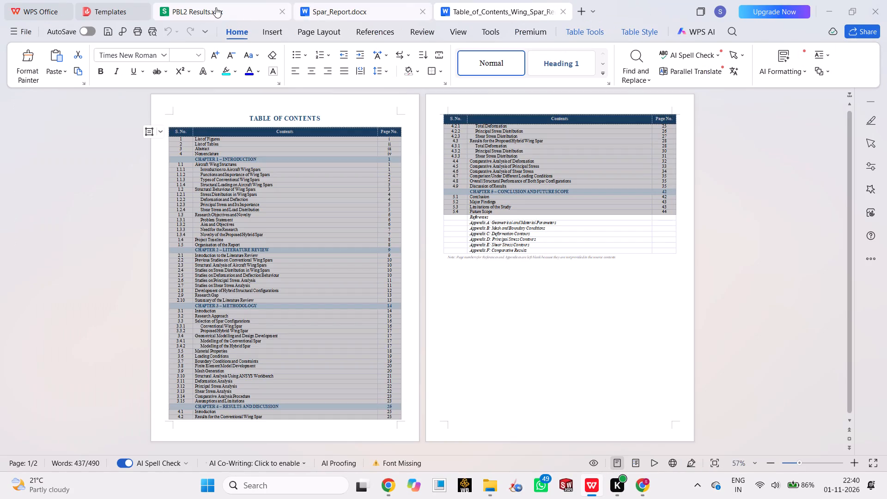
click(216, 7)
click(886, 0)
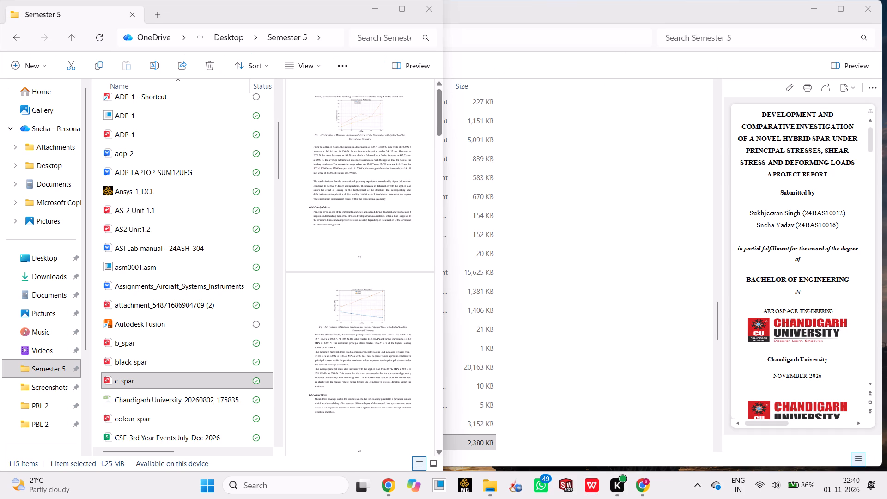
Close both Semester 5 folder windows.
click(438, 7)
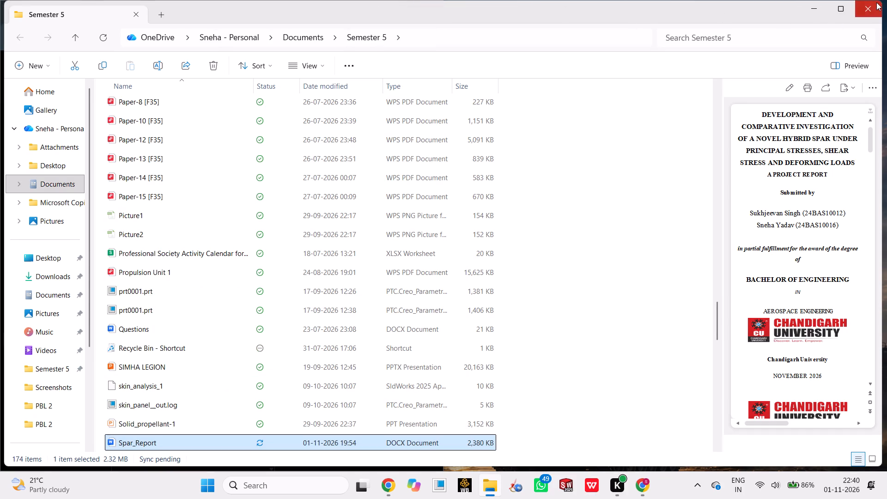
click(876, 2)
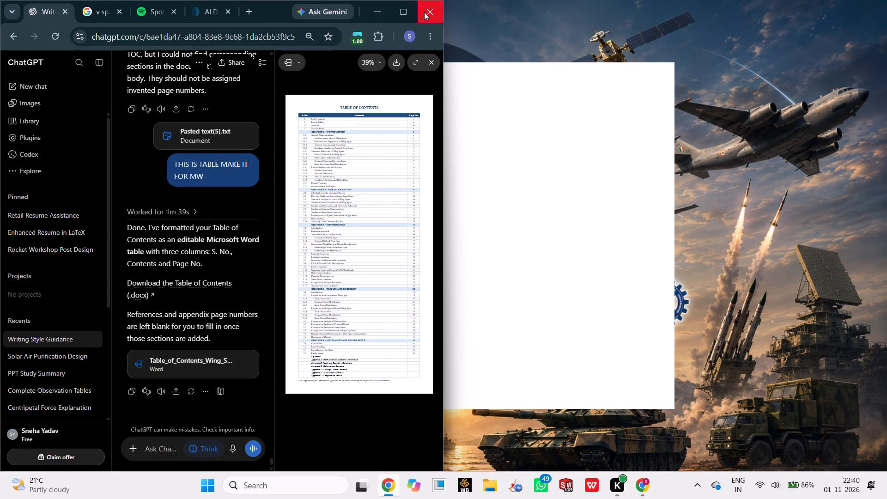
Close the Chrome window showing the ChatGPT conversation.
click(424, 12)
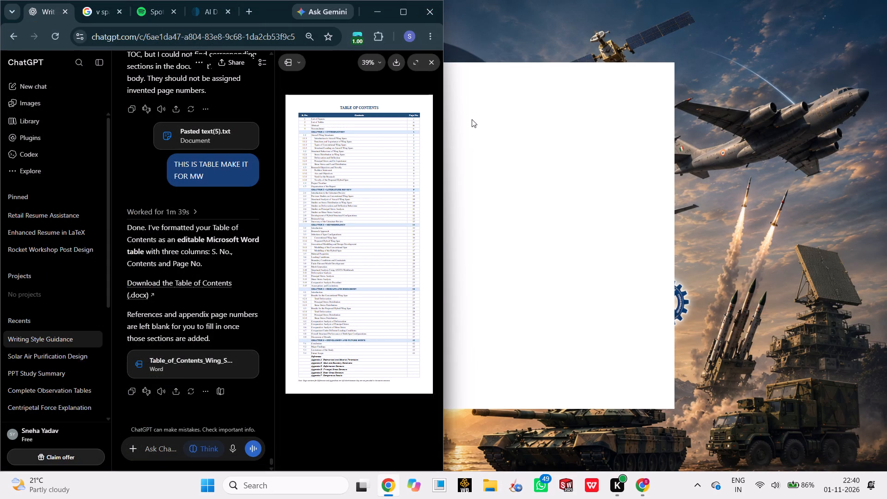